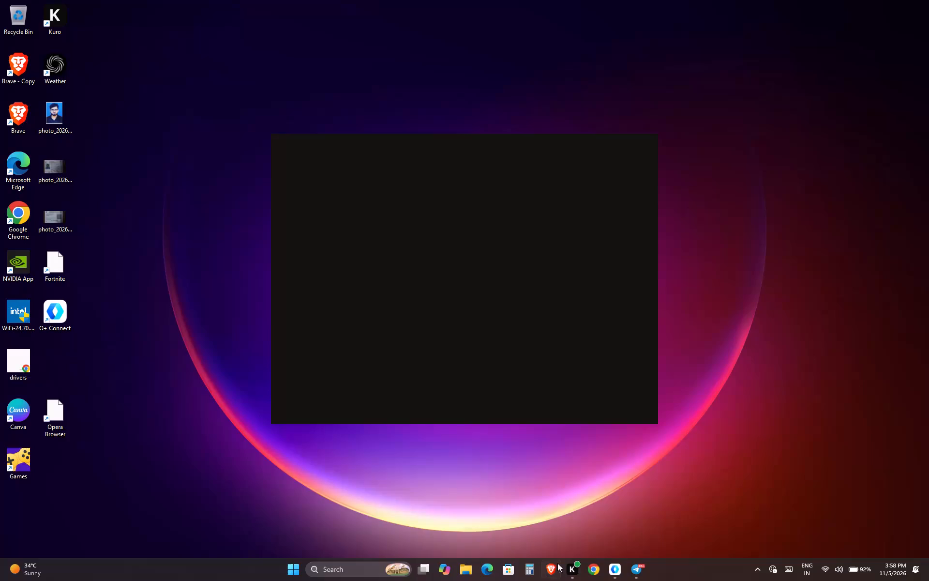
Launch the Brave browser.
click(549, 573)
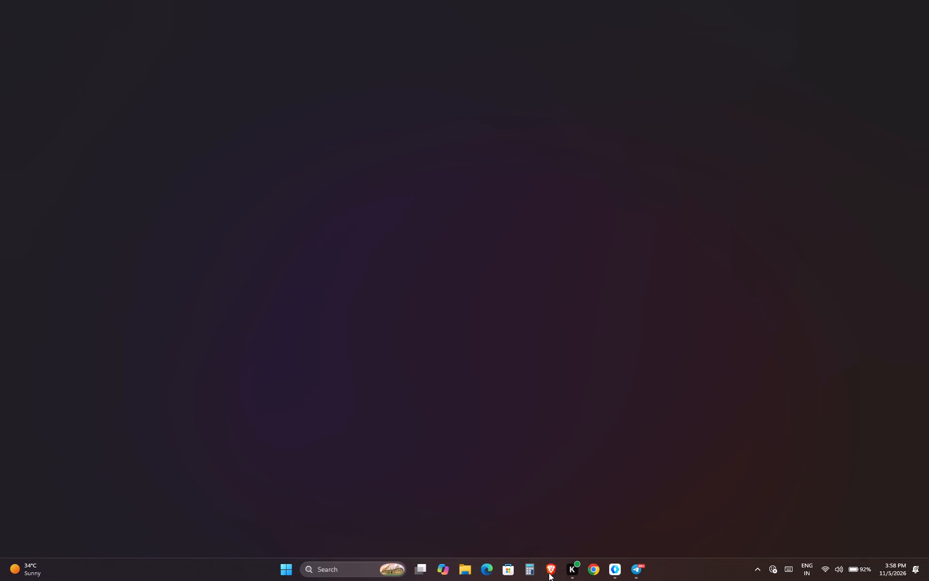
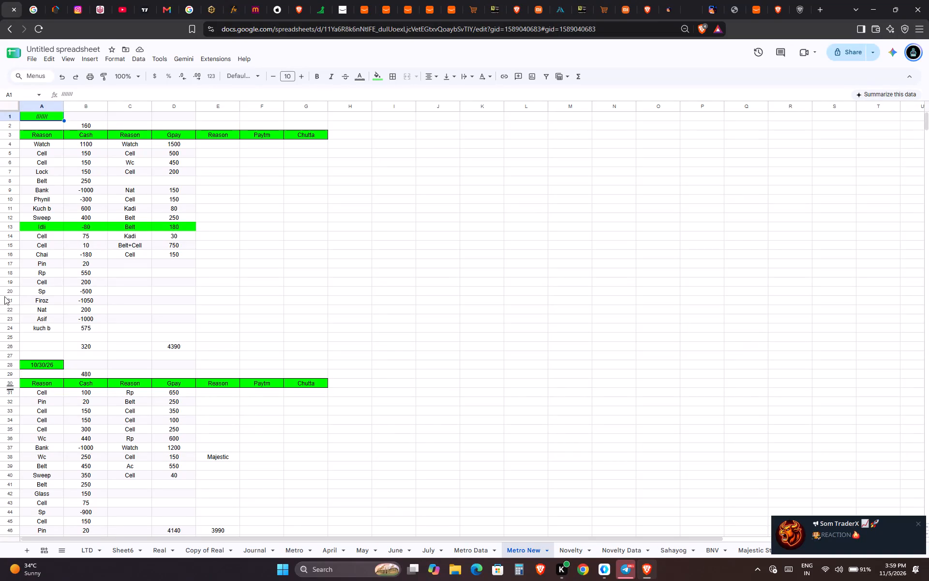
Select the first empty Cash cell, B212, beneath the 11/5/26 block's header row in the Metro New sheet.
click(470, 316)
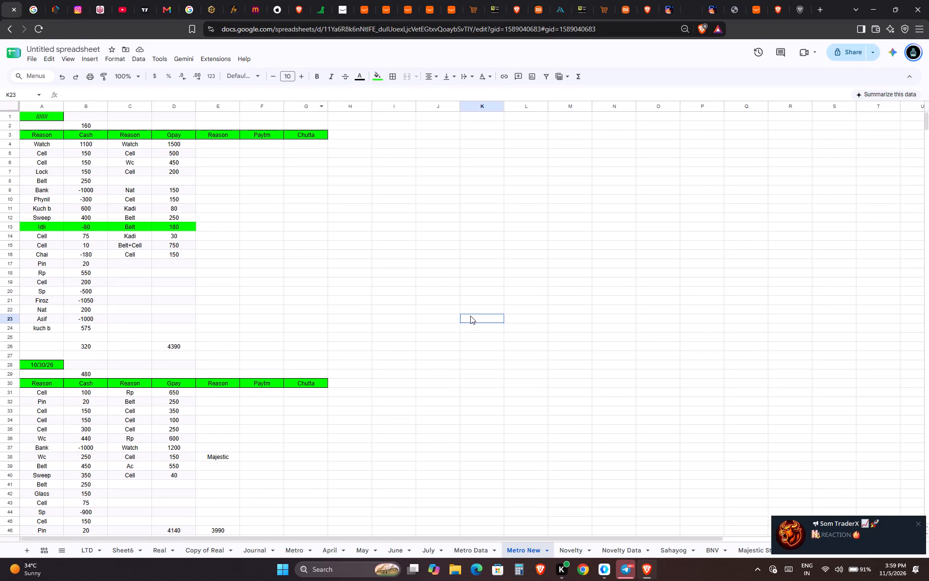
key(ctrl+Right)
key(ctrl+Down)
key(ctrl+Down)
key(ctrl+Left)
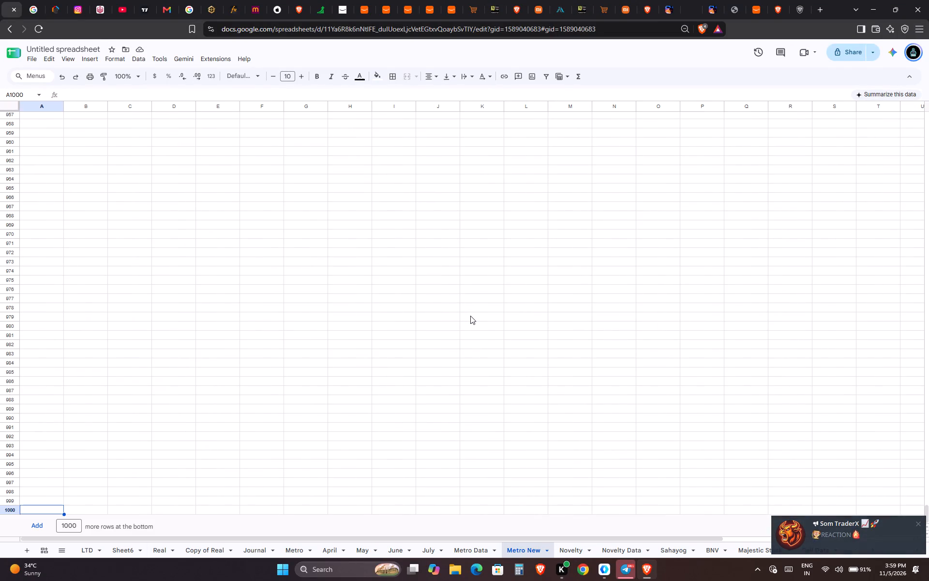
key(ctrl+Left)
key(ctrl+Up)
key(ctrl+Up)
key(ctrl+Up)
key(ctrl+Down)
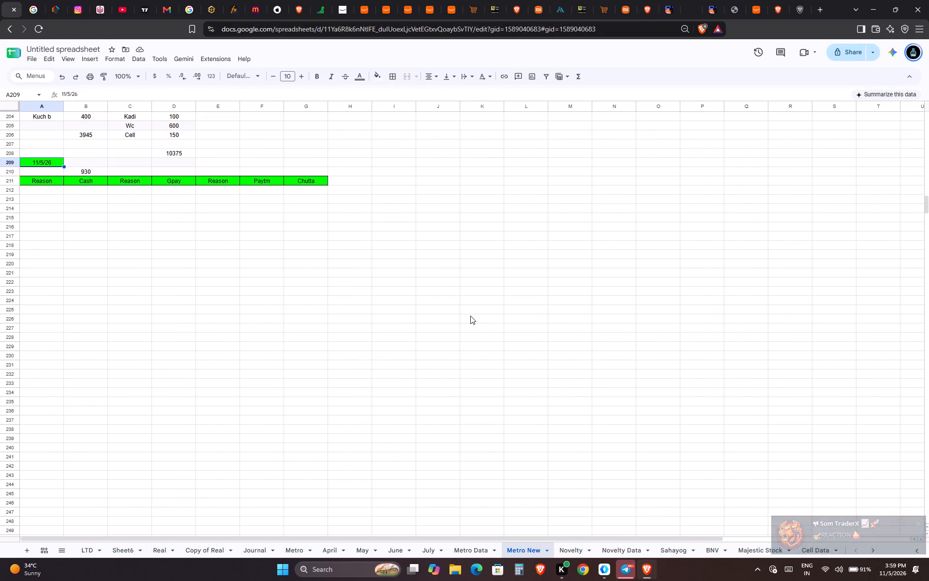
key(ctrl+Down)
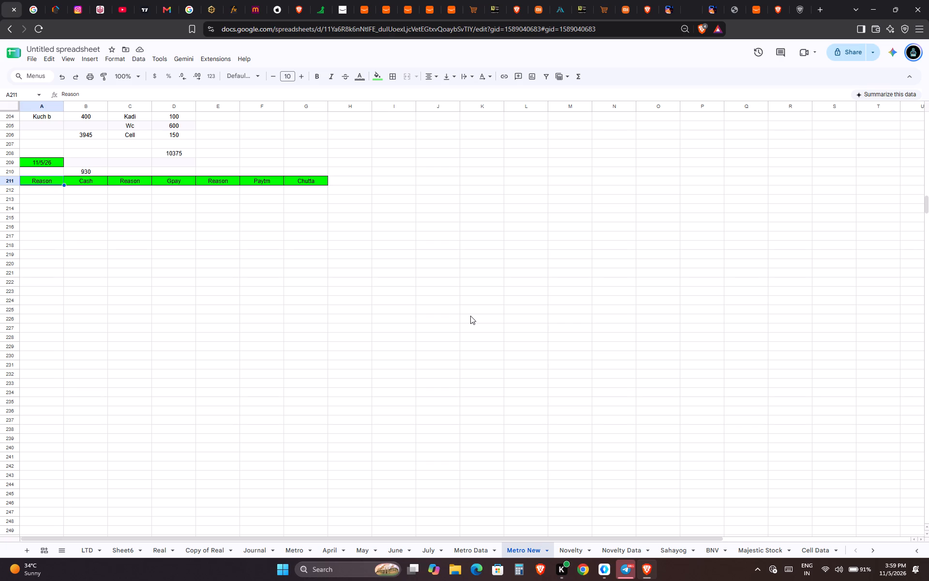
key(Down)
key(Right)
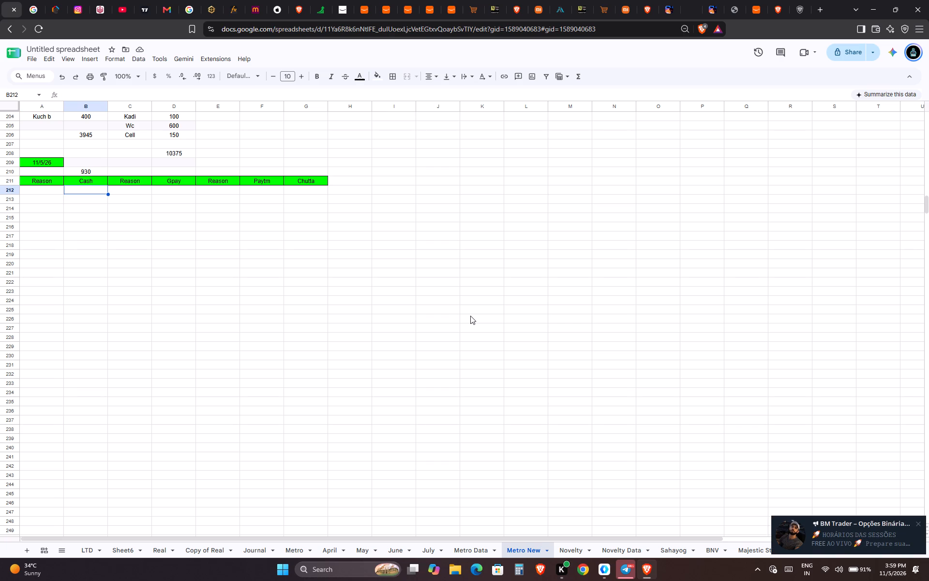
Save the spreadsheet.
key(ctrl+s)
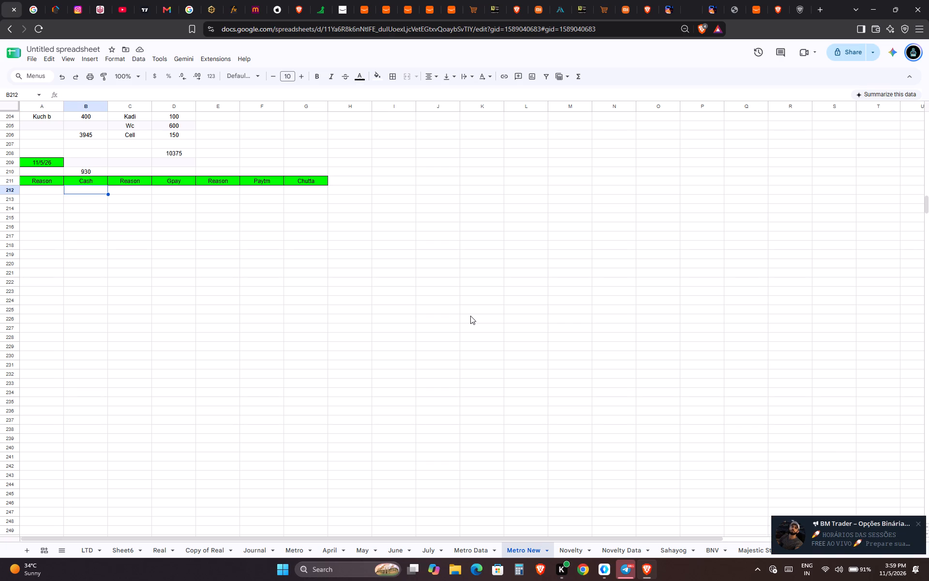
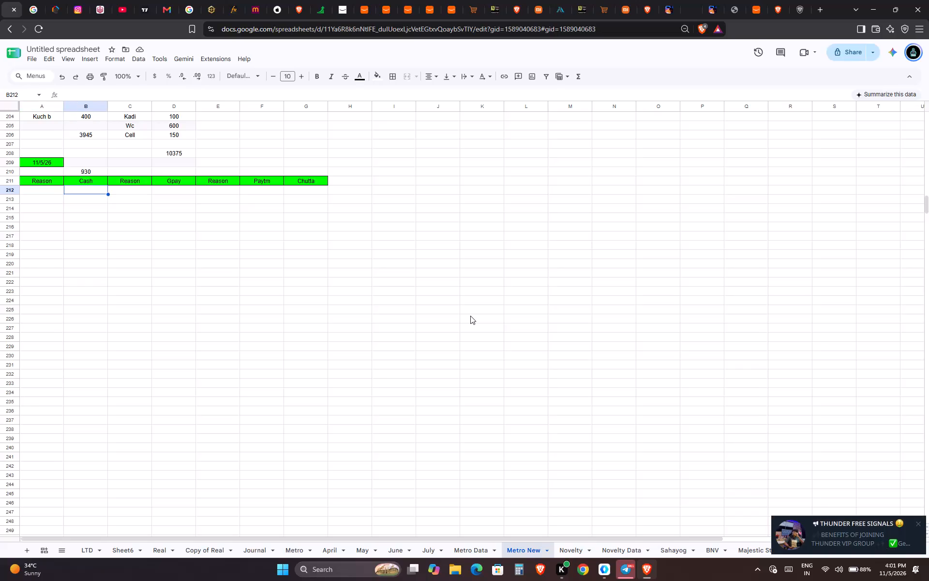
Enter the Cash amounts 300, 450 and 150 in cells B212 to B214 of the 11/5/26 block.
text(300)
key(Return)
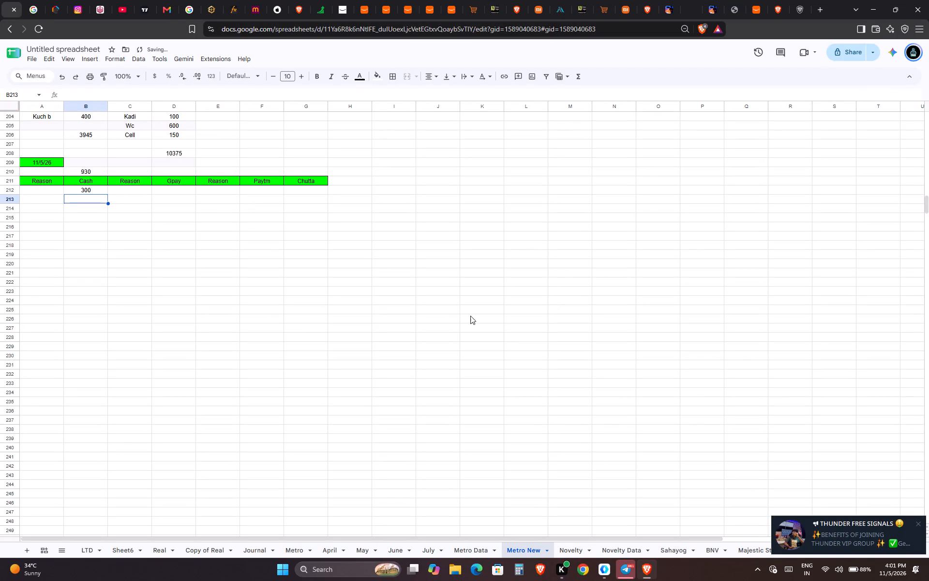
text(450)
key(Return)
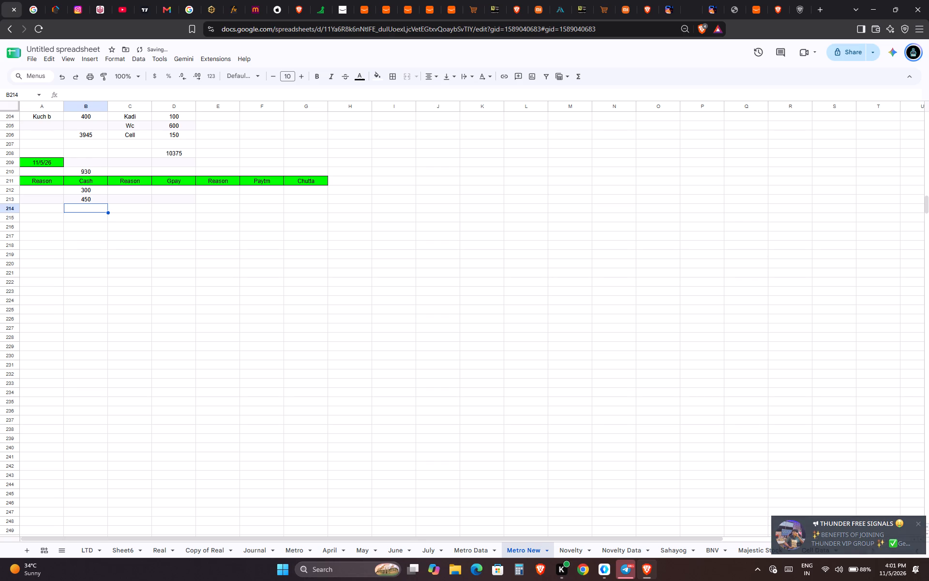
text(150)
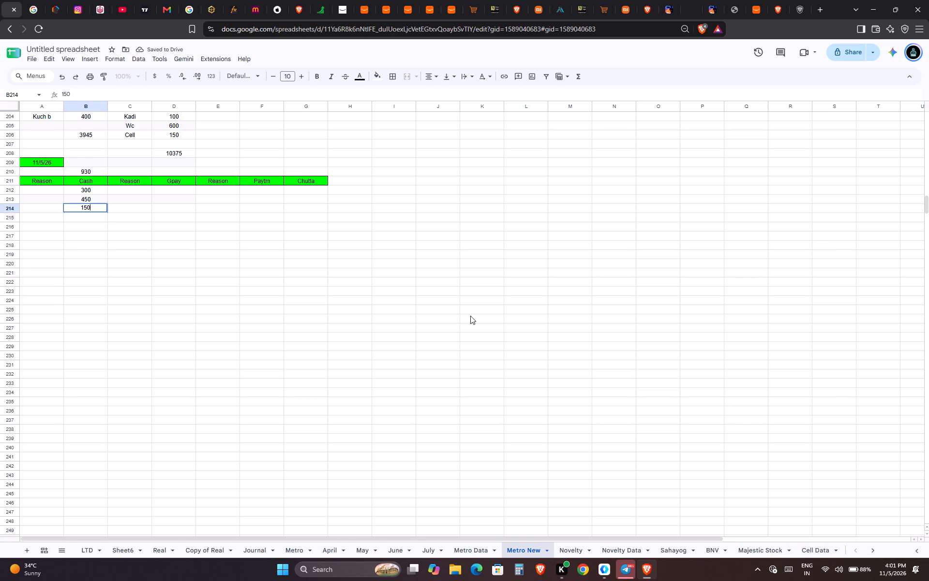
key(Return)
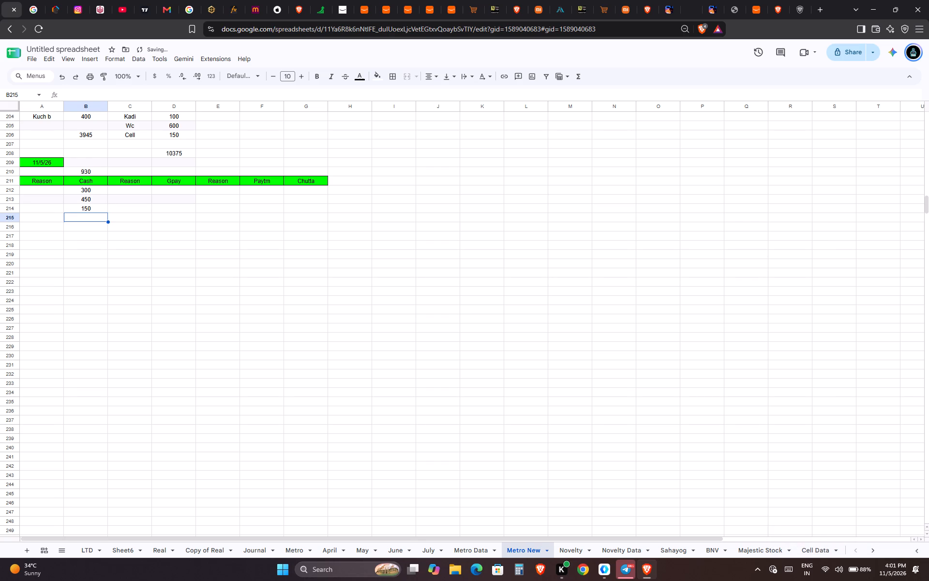
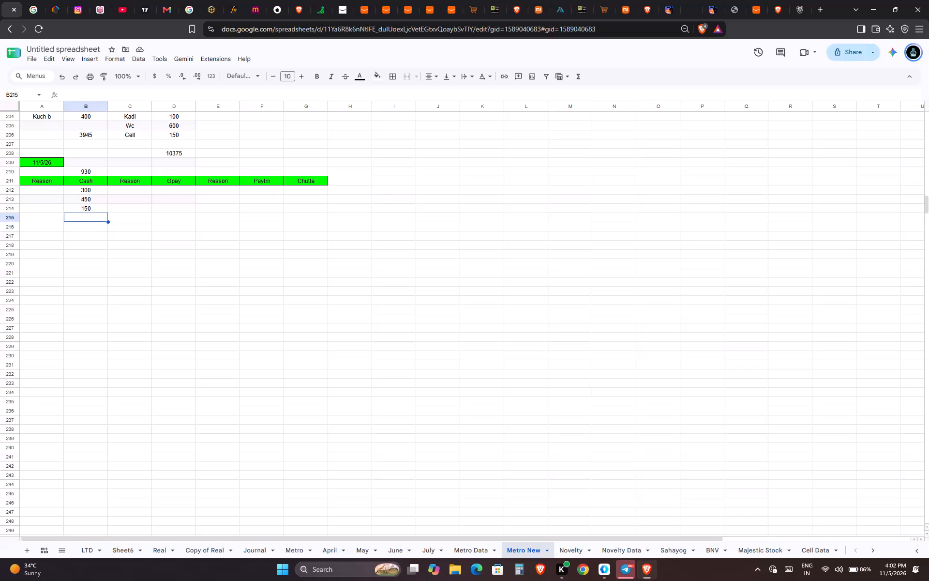
Enter the Cash amount 200 in cell B215 of the 11/5/26 block.
text(20)
key(Down)
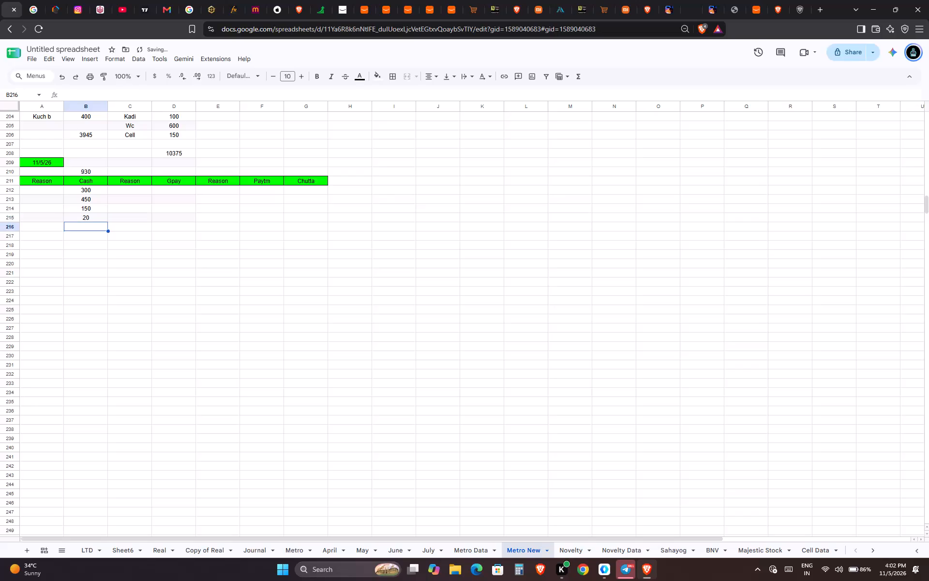
key(Up)
text(200)
key(Down)
key(Up)
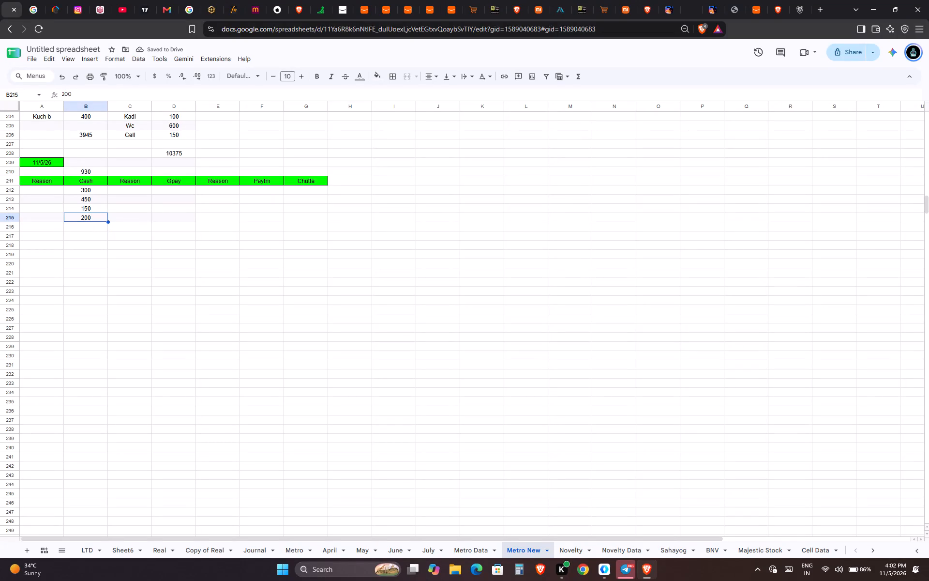
Enter the Gpay amounts 550 and 600 in cells D212 and D213.
key(Right)
key(Up)
key(Up)
key(Up)
key(Right)
text(550)
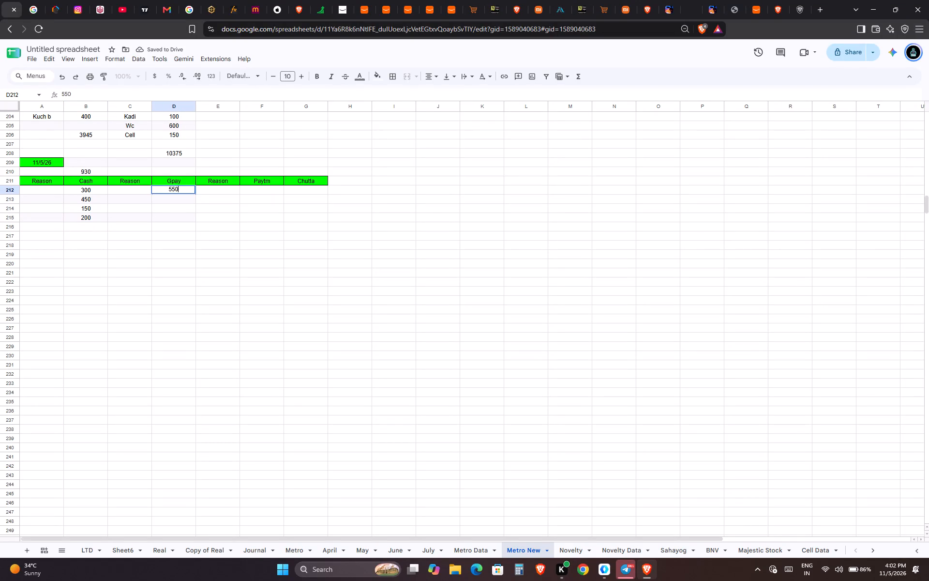
key(Down)
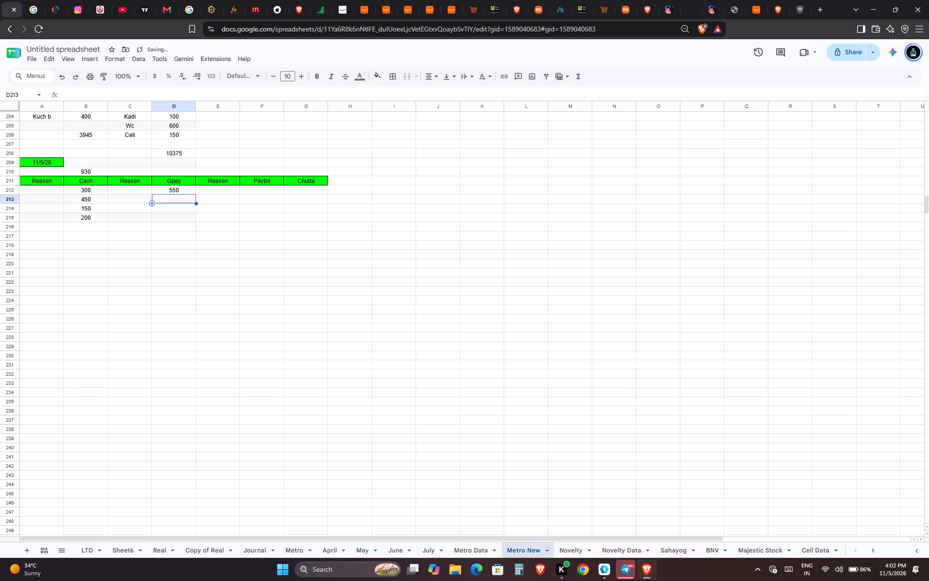
text(600)
Enter the Paytm amount 1100 in cell F212.
key(Right)
key(Right)
key(Up)
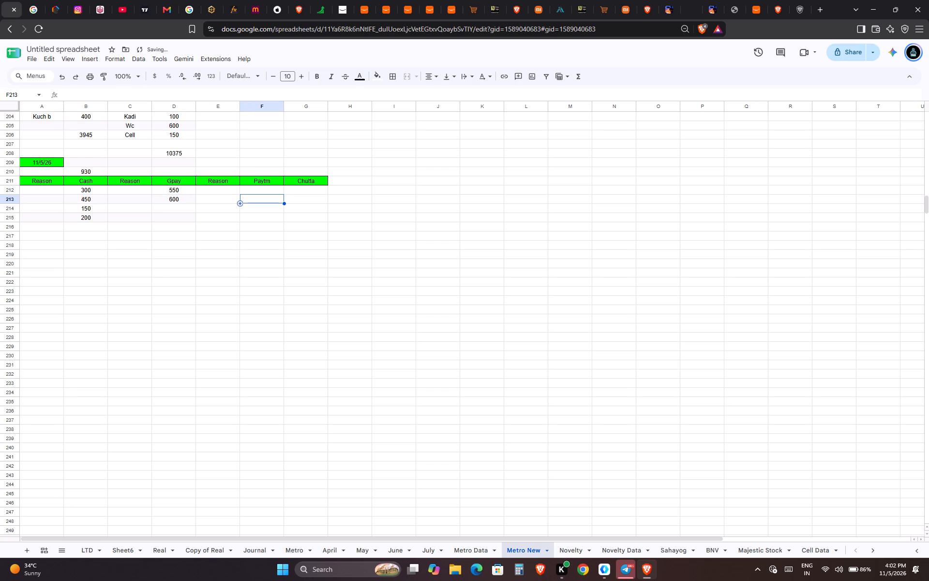
text(1100)
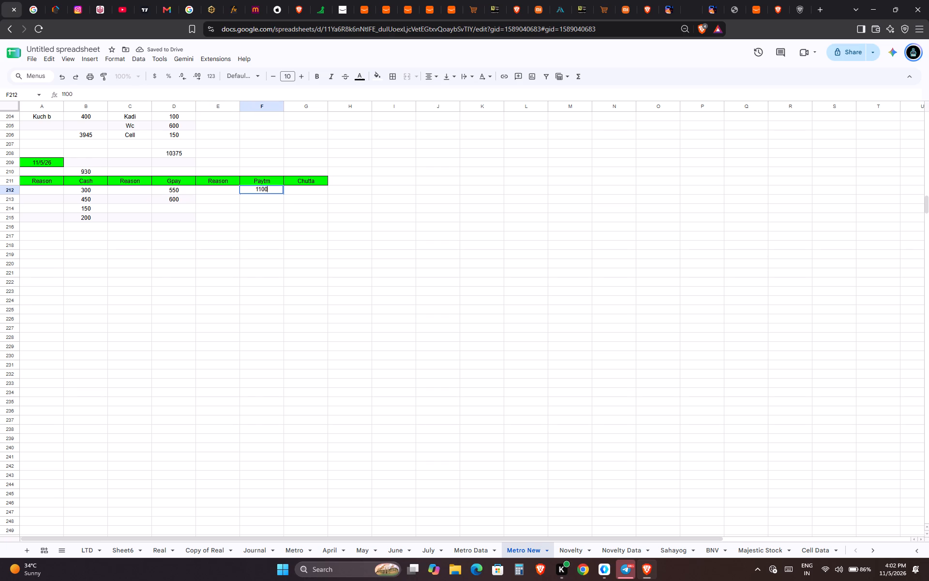
key(Return)
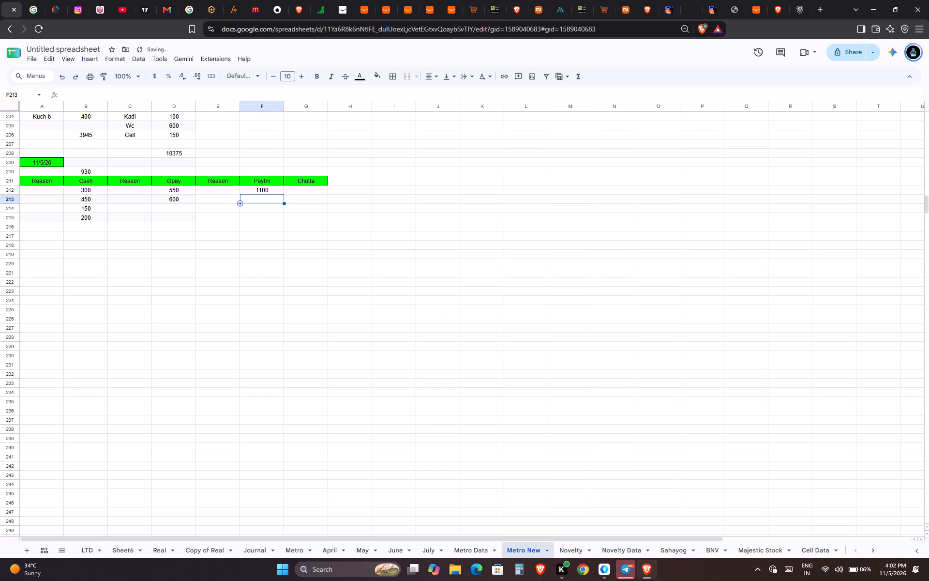
Copy the Cash amounts in B214:B215 into the two empty cells directly below, B216:B217.
key(Left)
key(Down)
key(Left)
key(Left)
key(Down)
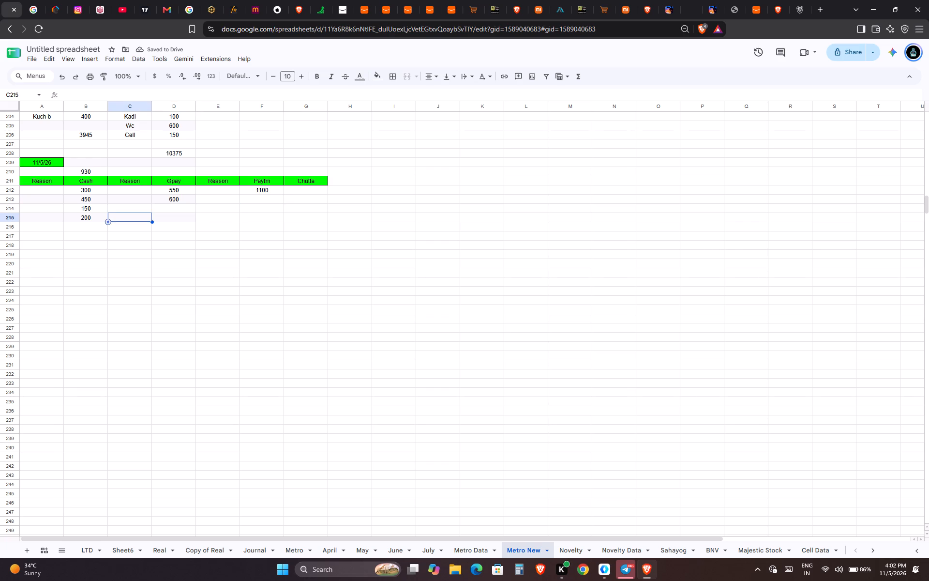
key(Left)
key(Up)
key(shift+Down)
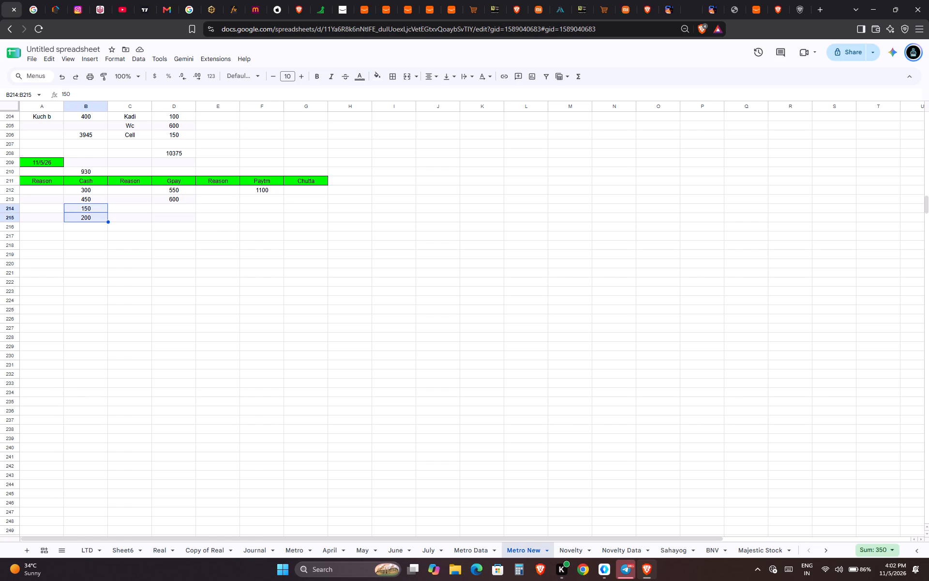
key(ctrl+c)
key(ctrl+Down)
key(Down)
key(ctrl+v)
Enter the cash reasons Cell, Wc, Cell and Rp in cells A212 to A215.
key(Left)
key(Up)
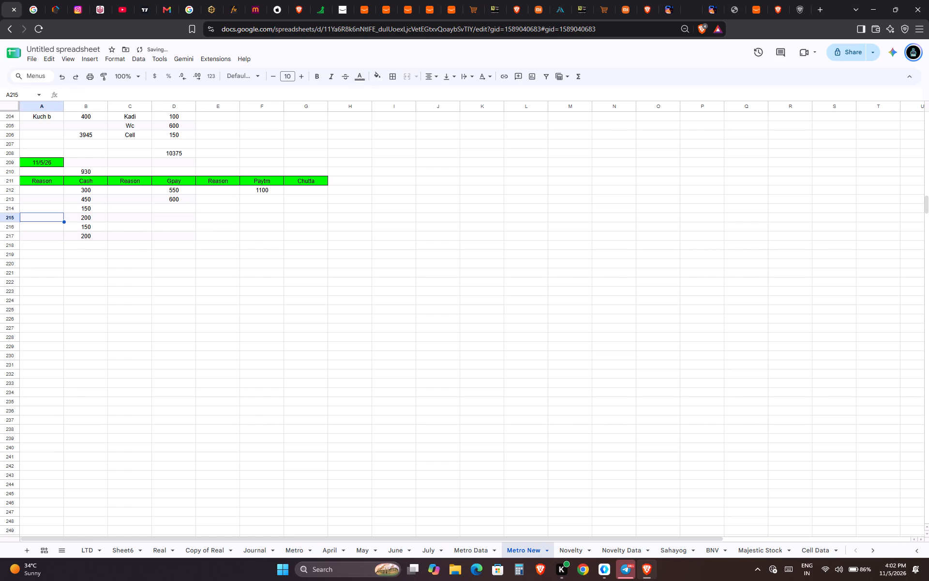
key(Up)
key(Up)
key(Up)
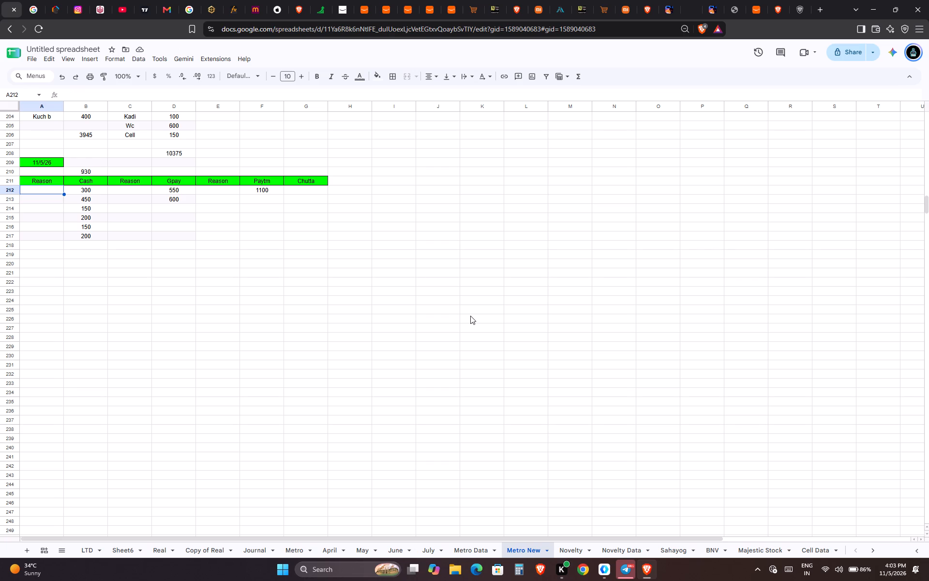
text(Ce)
text(ll)
key(Return)
text(Wc)
key(Return)
key(shift+c)
key(Return)
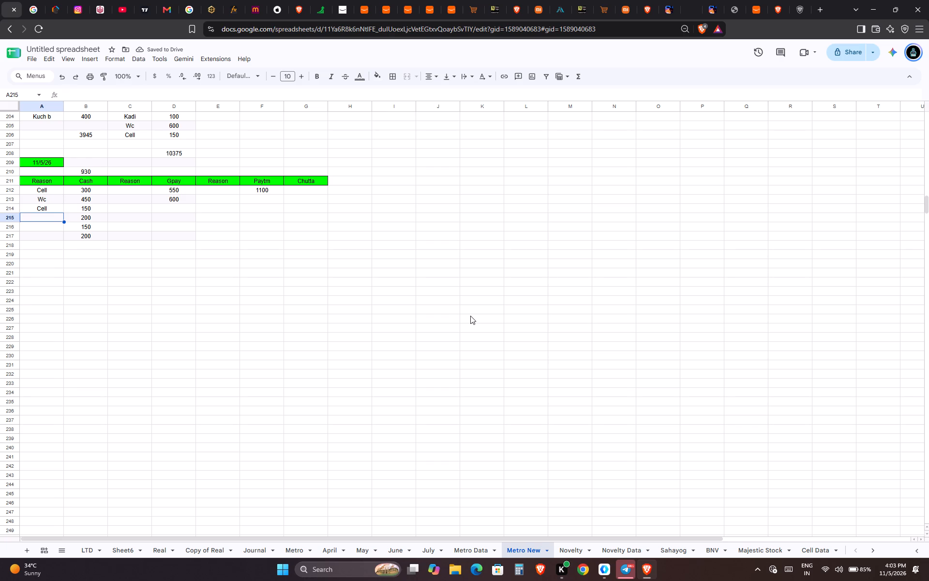
text(Rp)
key(Return)
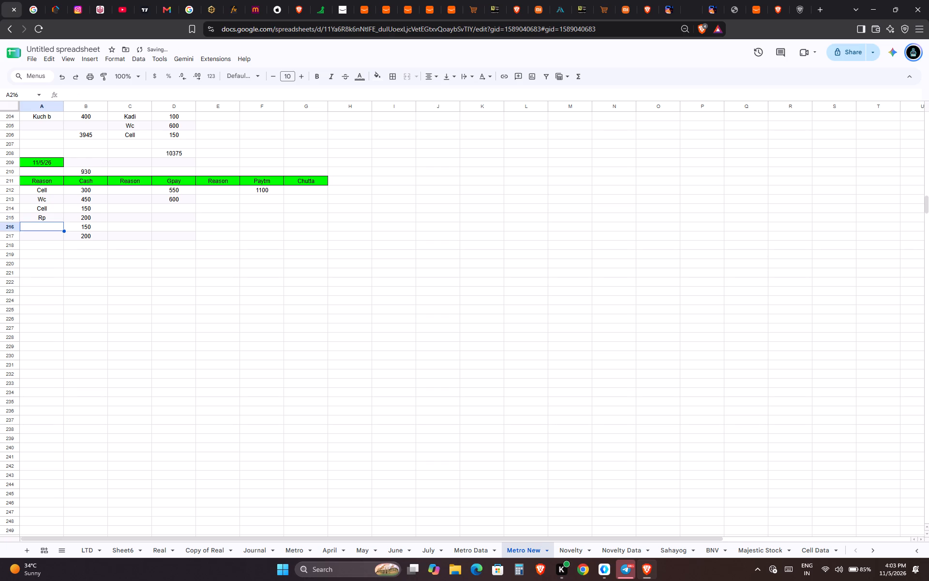
Enter the Gpay reasons Wc and Belt in cells C212 and C213.
key(Right)
key(Up)
key(Up)
key(Up)
key(Right)
key(Up)
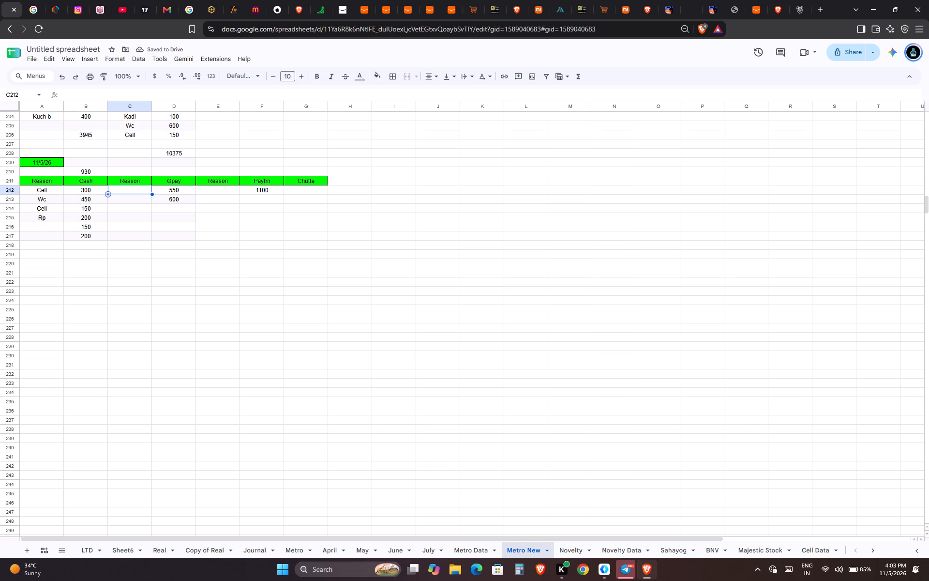
text(Wc)
key(Return)
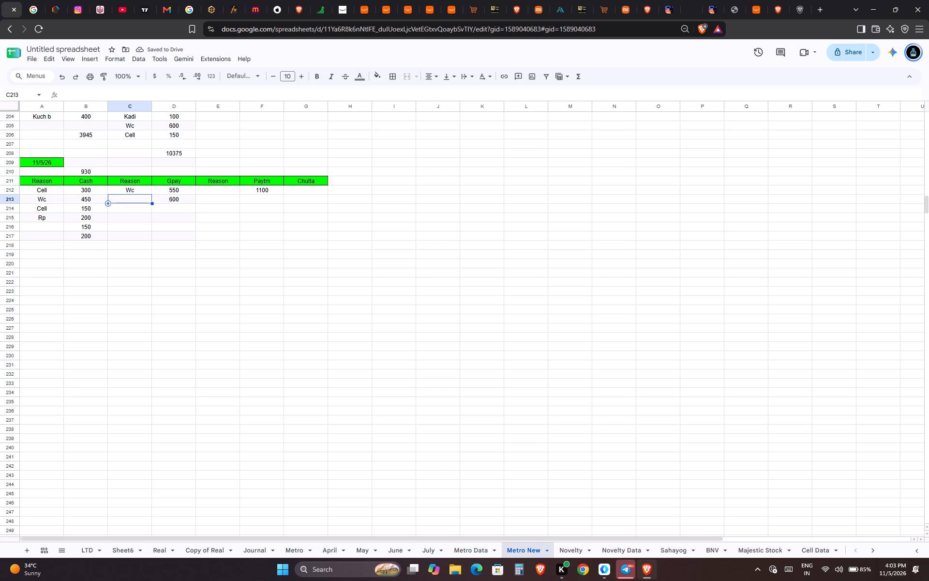
text(Belt)
key(Return)
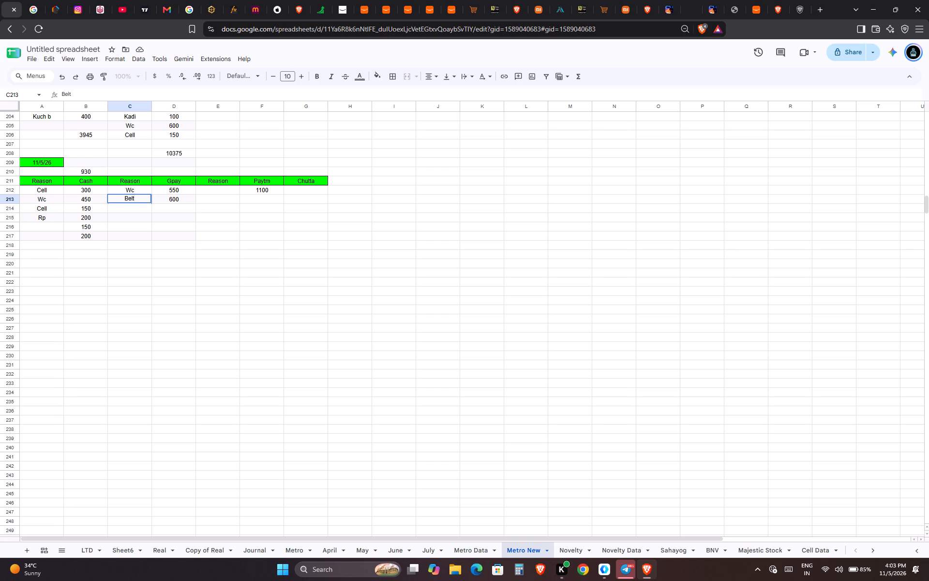
Enter the reason Cell in A216 and fill it down to A217.
key(Left)
key(Left)
key(Left)
key(Down)
key(Down)
key(Down)
key(Up)
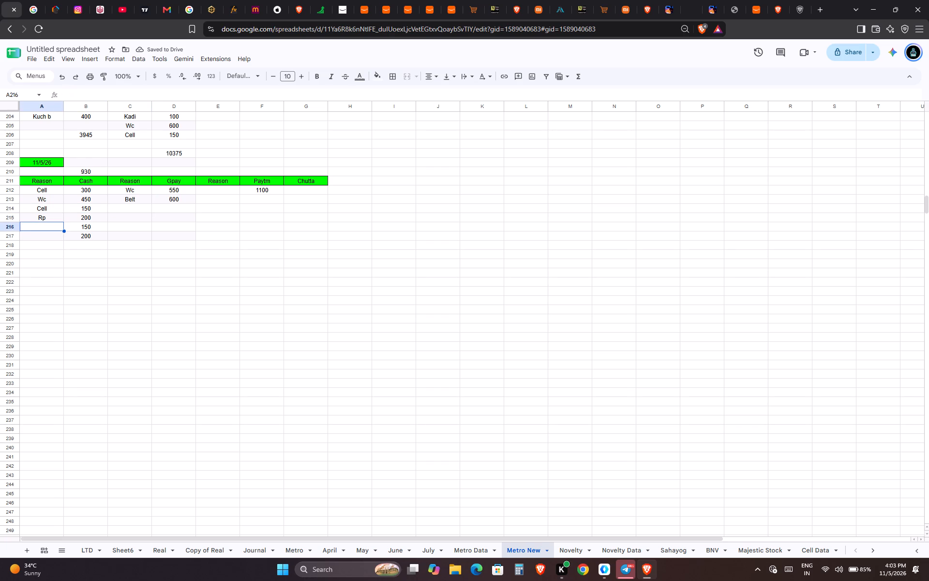
key(shift+c)
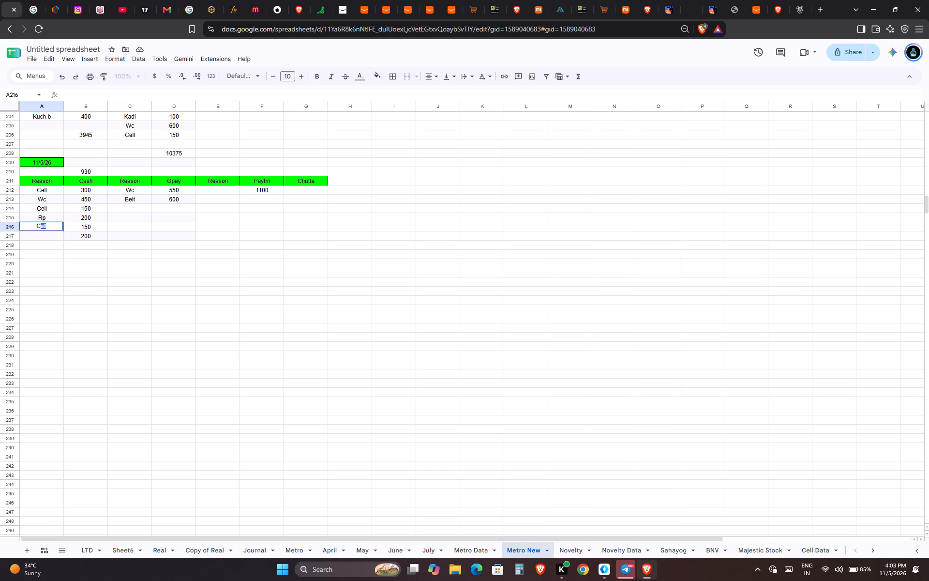
key(Return)
key(ctrl+d)
Enter the Paytm reason Cell+Wc in cell E212.
key(Right)
key(Right)
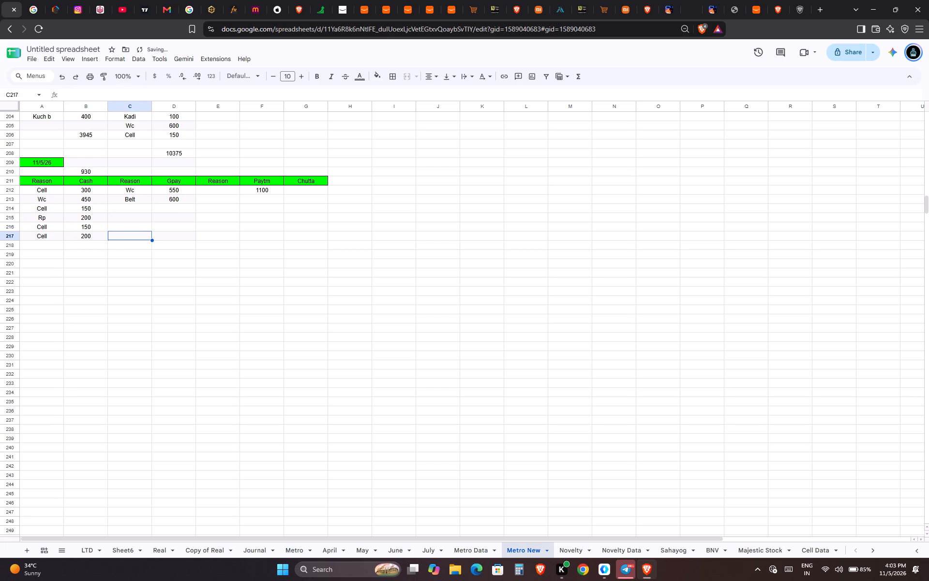
key(ctrl+Up)
key(Right)
key(Up)
key(Right)
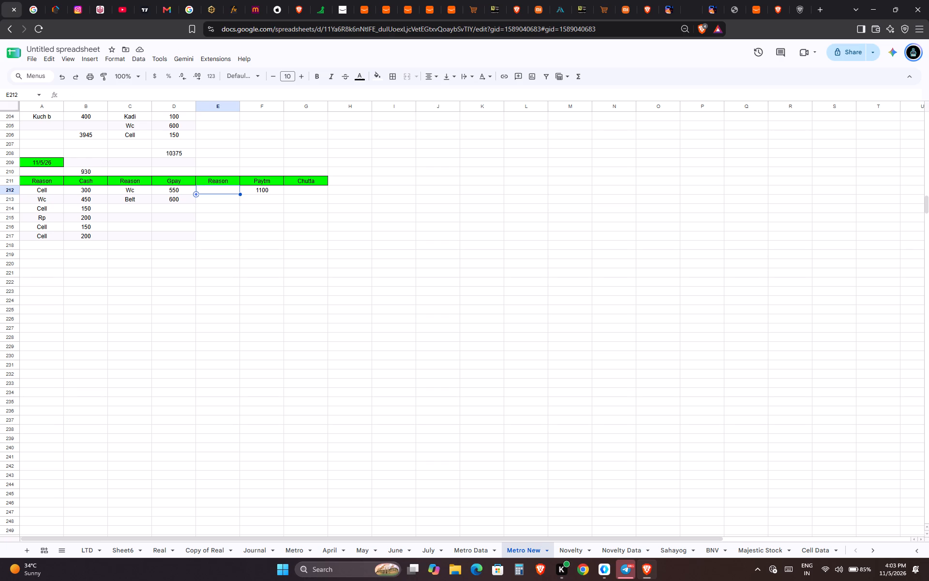
text(Cell+)
text(Wc)
key(Tab)
Add a Bank entry with a Cash amount of -1000 in row 218.
key(Left)
key(Left)
key(Left)
key(Left)
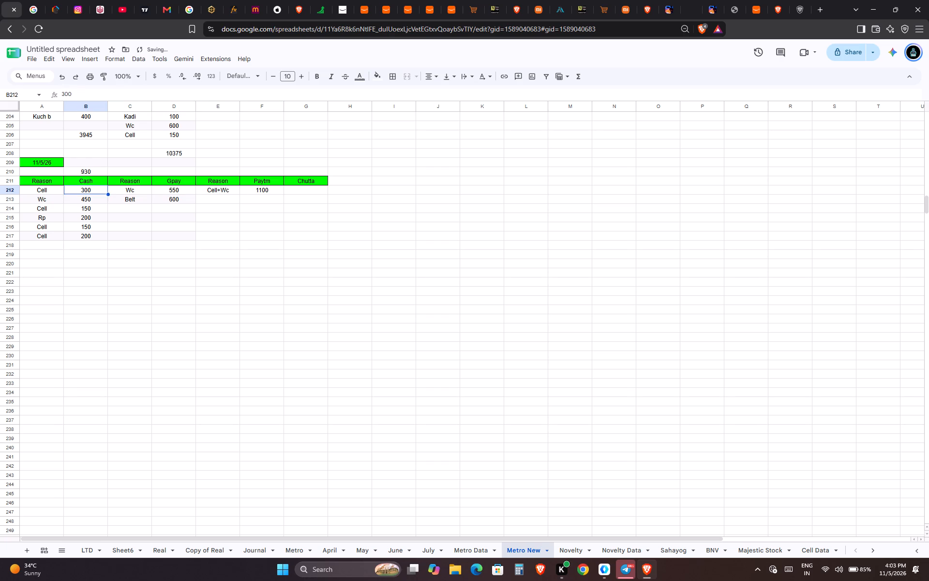
key(ctrl+Down)
key(Down)
key(Left)
text(Bank)
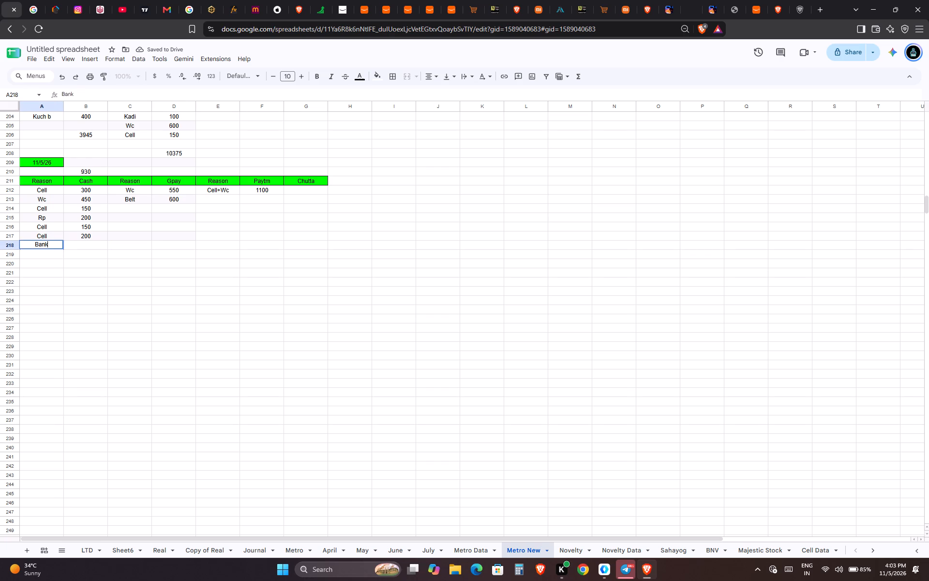
key(Tab)
text(-1000)
key(Down)
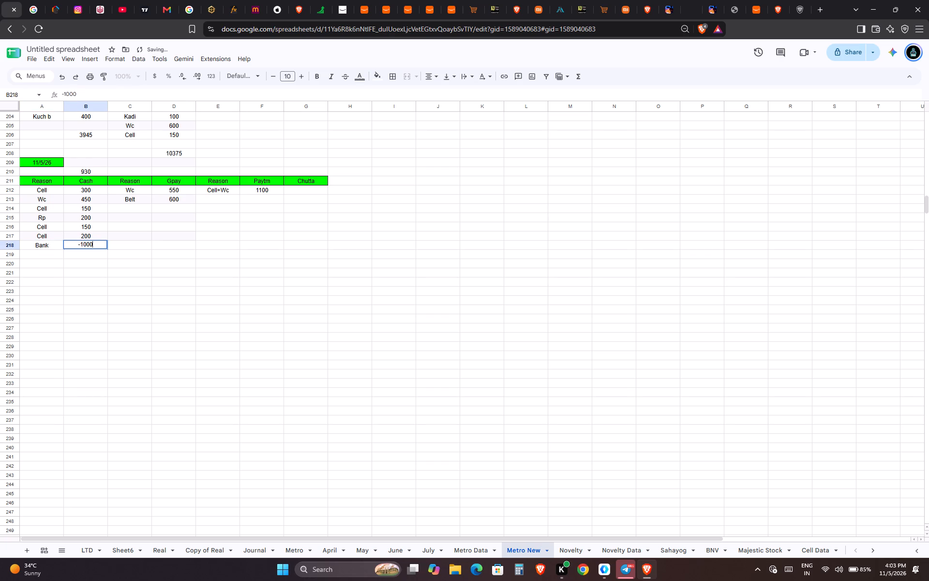
Total the Cash column in B220 with a SUM formula over B210:B218.
key(Down)
key(Up)
key(Down)
text(=sum)
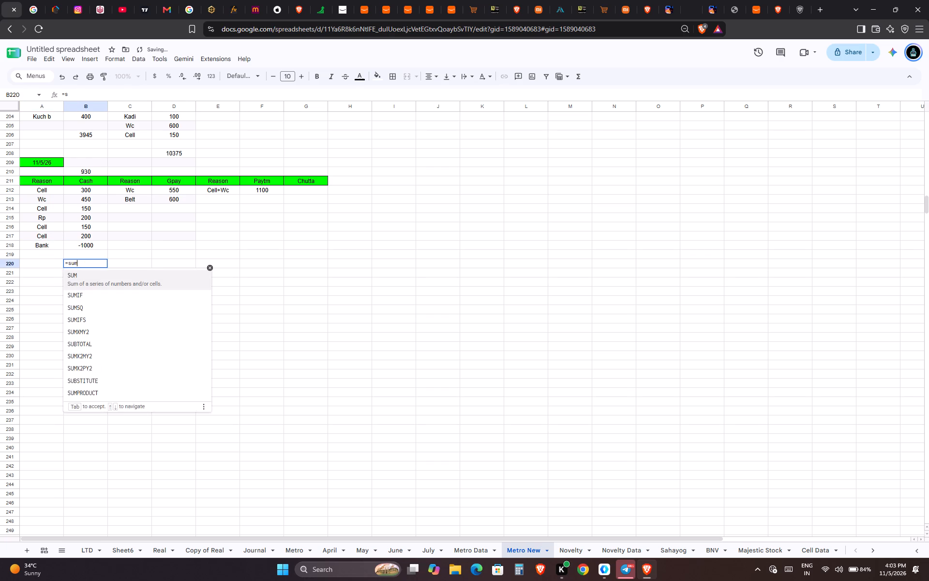
key(Tab)
key(Up)
key(ctrl+Up)
key(ctrl+Up)
key(ctrl+shift+Down)
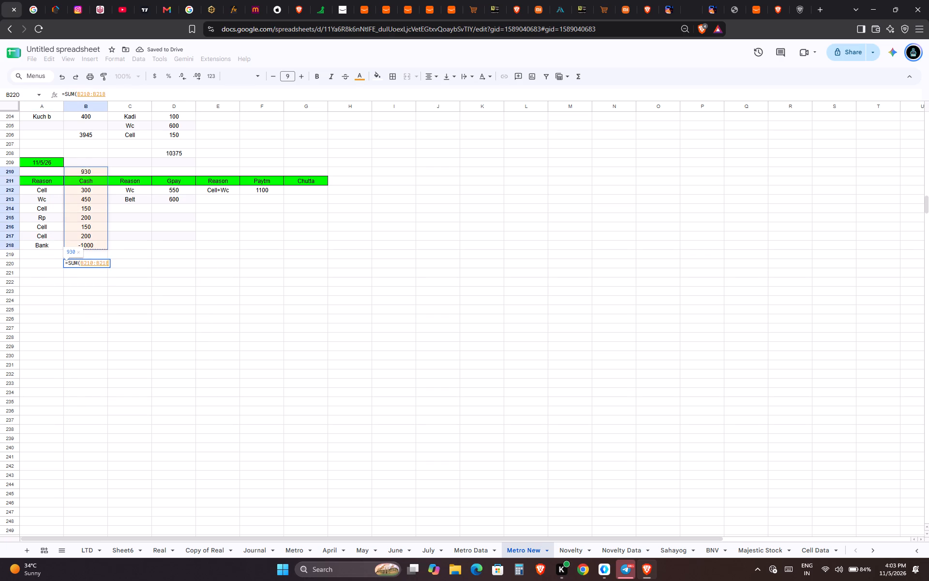
key(Return)
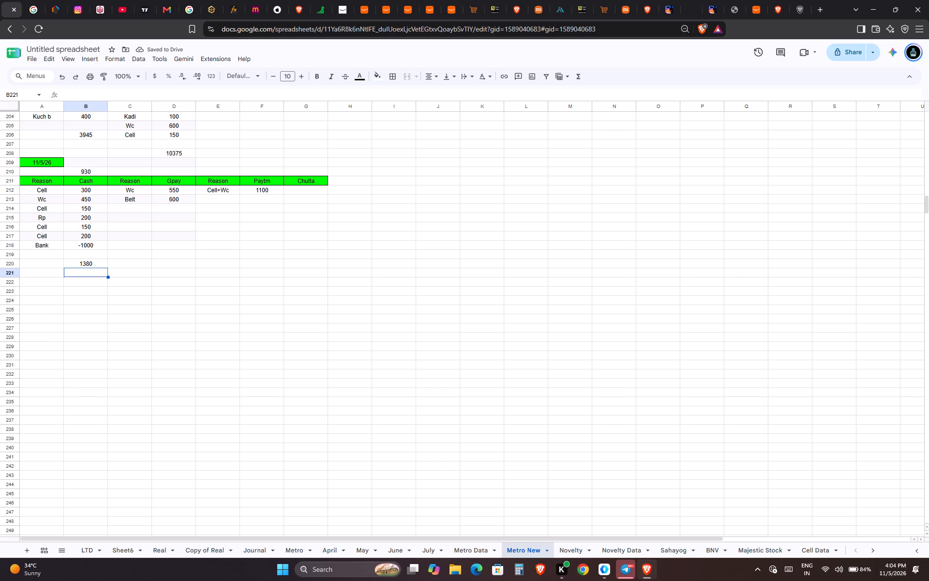
Compare the Gpay amounts with today's Google Pay for Business activity and enter 150 in cell D214.
key(ctrl+Tab)
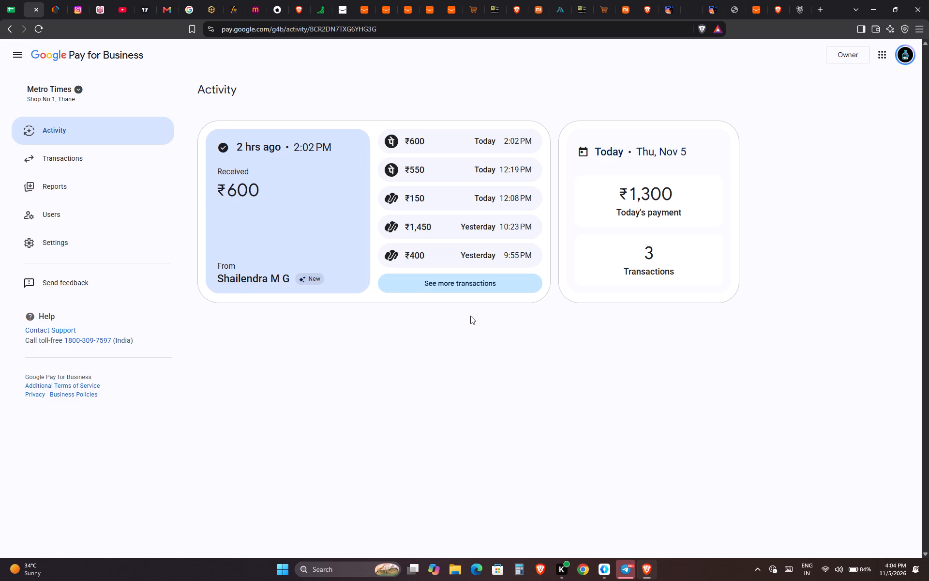
key(ctrl+shift+Tab)
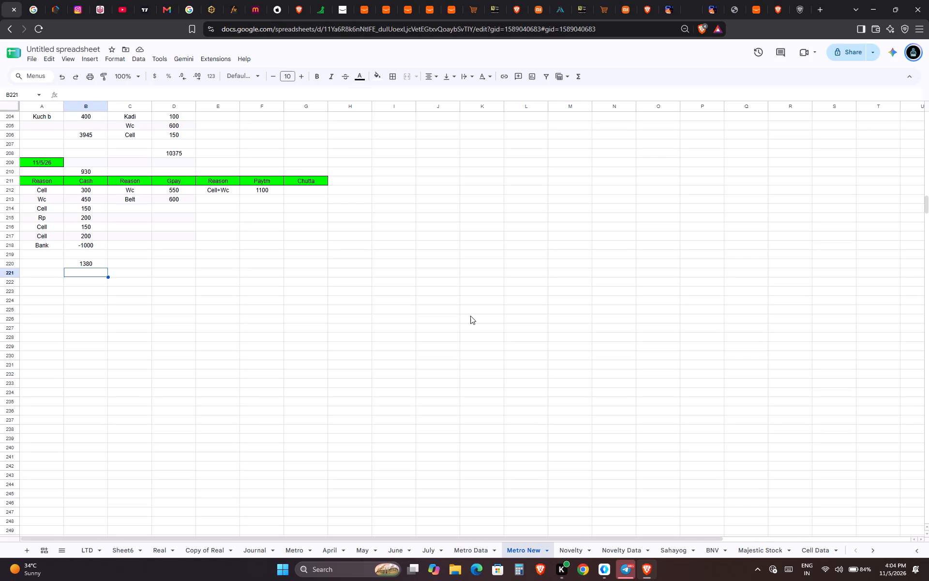
key(Right)
key(ctrl+Up)
key(Up)
key(Right)
key(shift+Down)
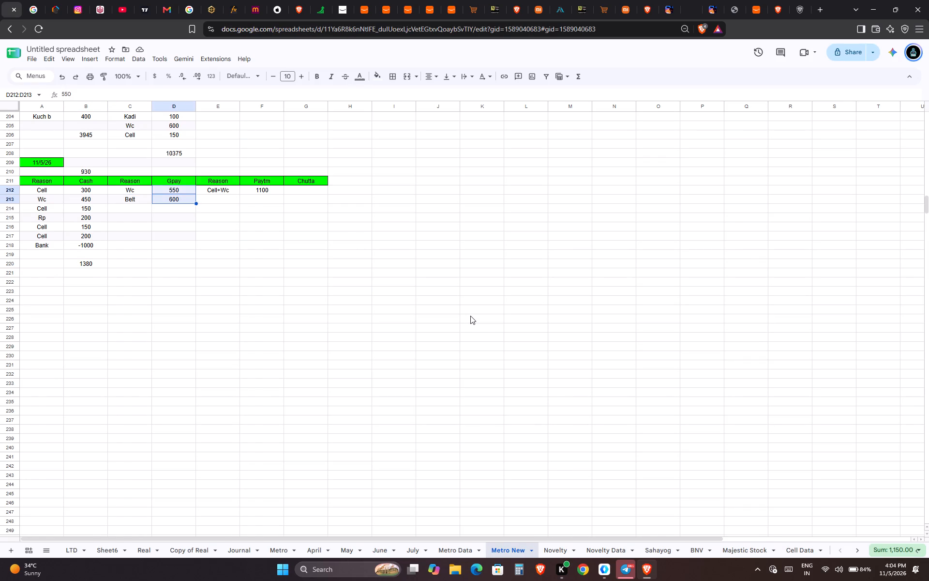
key(ctrl+Down)
key(Down)
text(150)
key(Left)
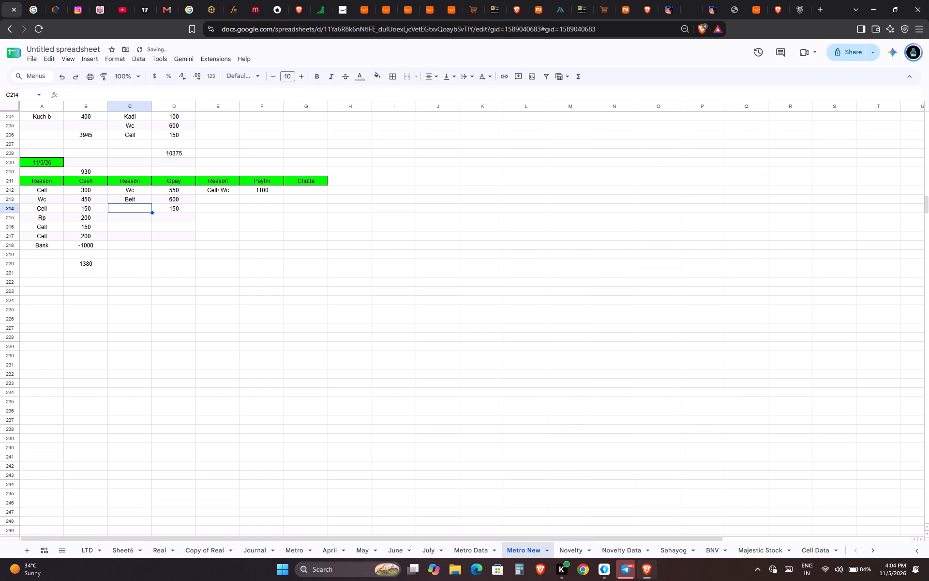
Check the sum of Gpay cells D212:D214 and enter the reason Cell in C214.
key(Down)
key(Right)
key(Up)
key(ctrl+Up)
key(Down)
key(ctrl+shift+Down)
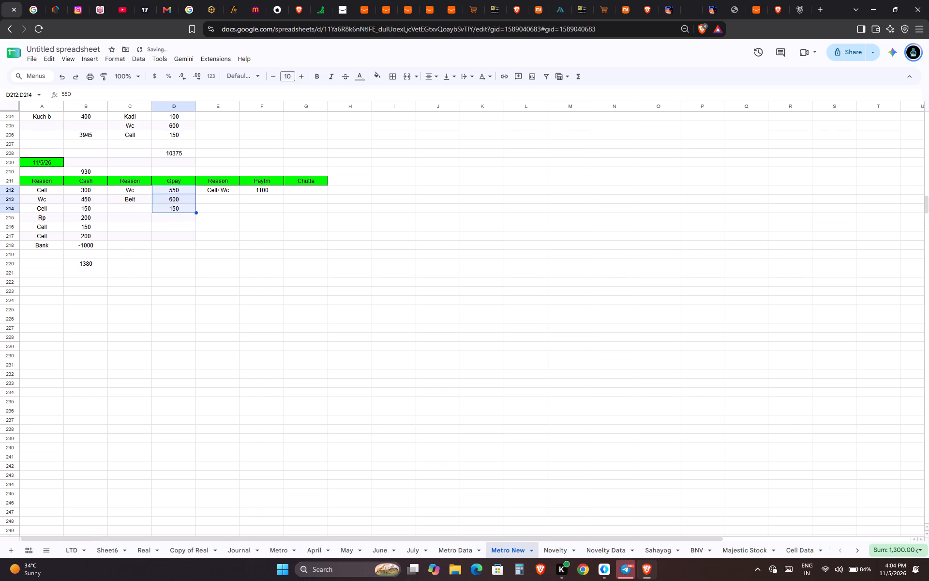
key(Left)
key(Down)
key(Down)
text(Ce)
text(ll)
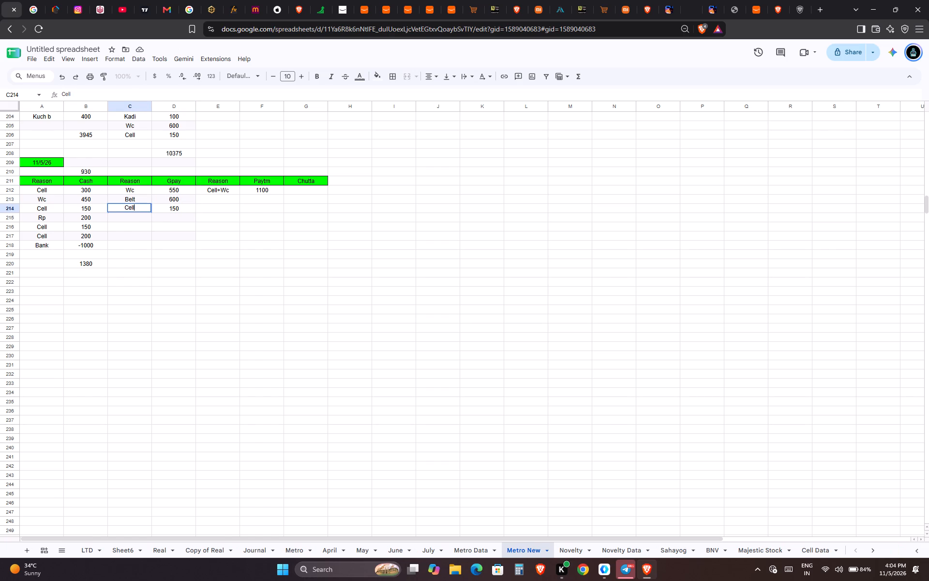
key(Down)
Review the Google Pay for Business activity again and check the sum of the Cash cells B210:B218.
key(Left)
key(Left)
key(ctrl+Down)
key(Right)
key(Down)
key(Down)
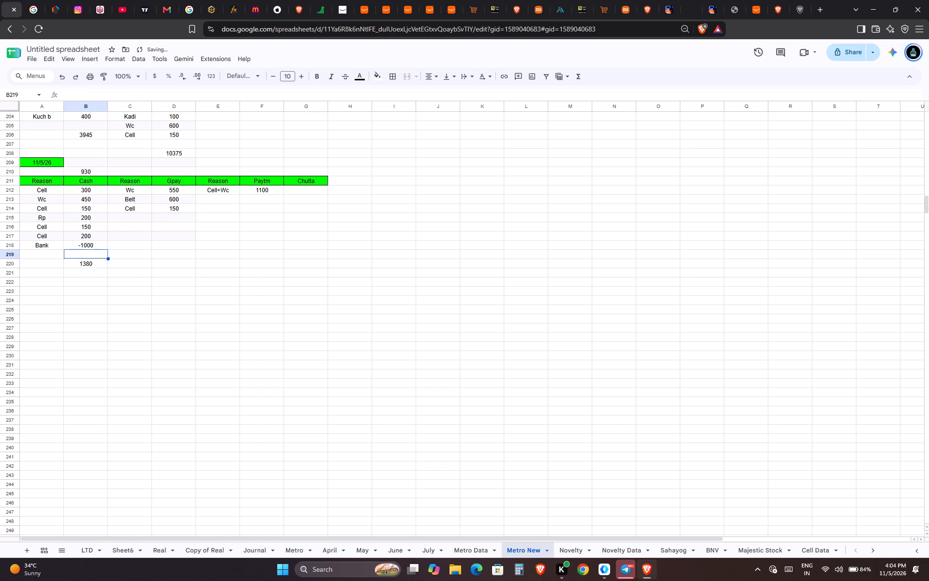
key(ctrl+Tab)
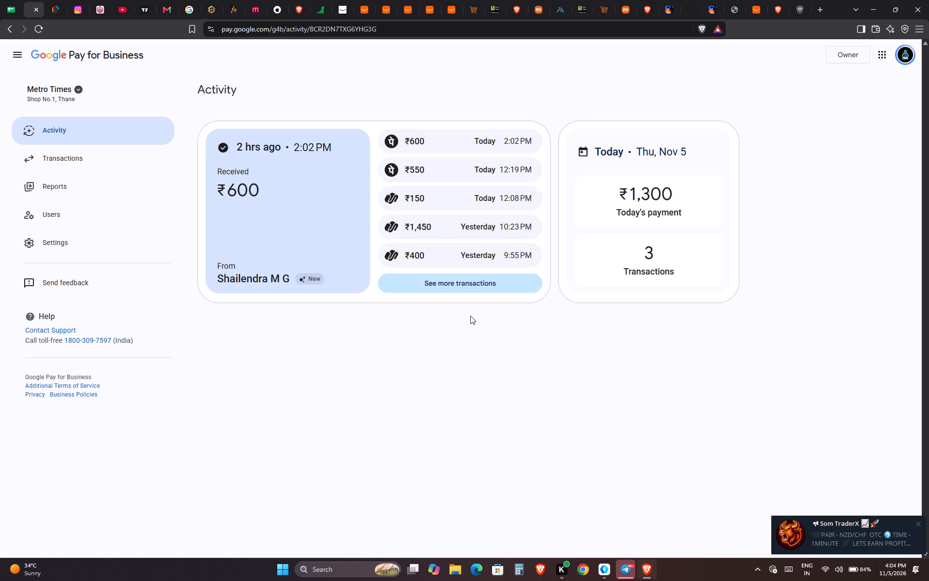
key(ctrl+shift+Tab)
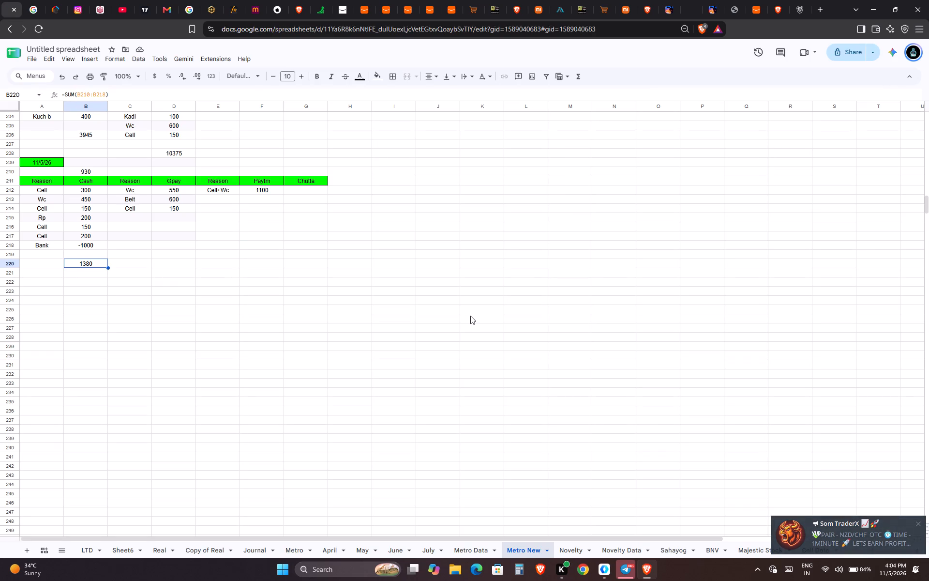
key(ctrl+Up)
key(ctrl+Up)
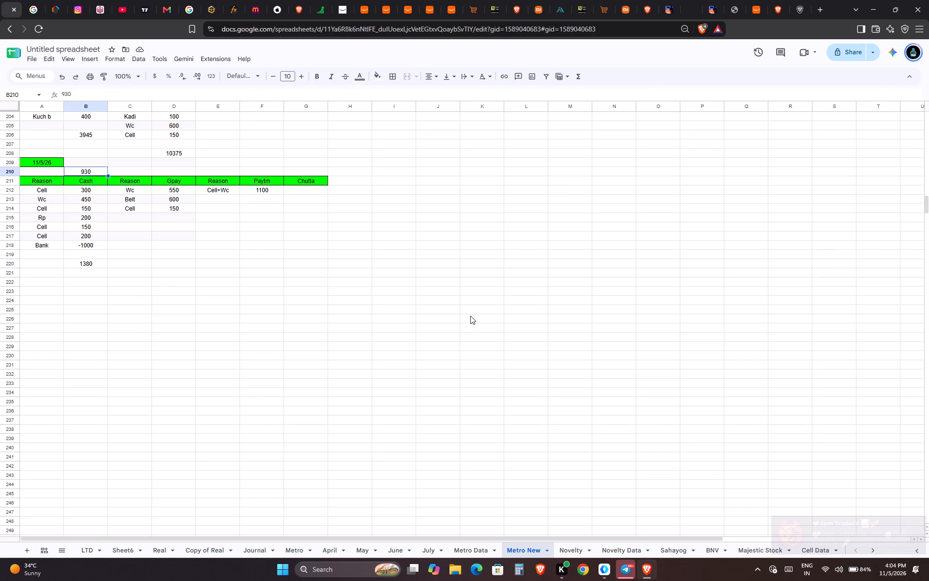
key(ctrl+shift+Down)
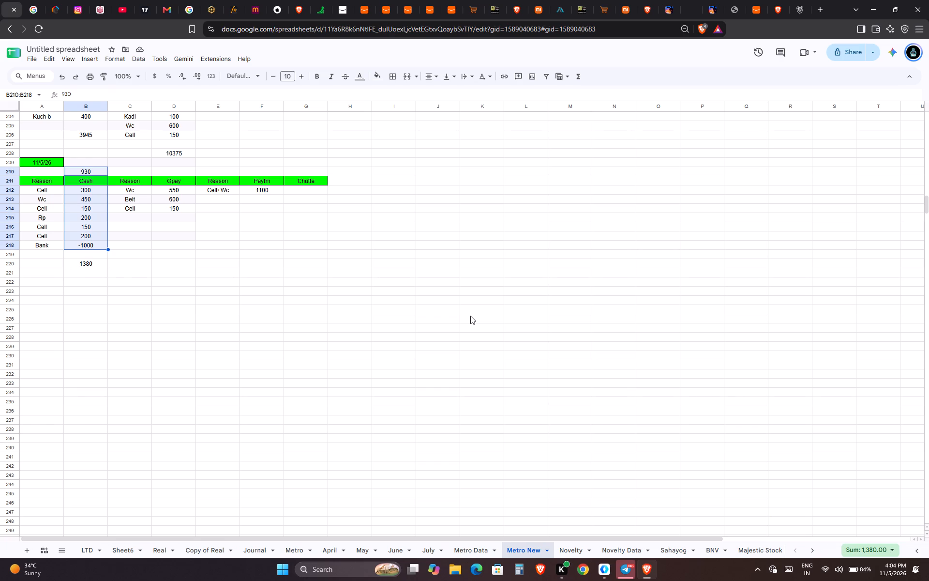
Begin a formula in B221 that subtracts from the cash total in B220.
key(ctrl+Down)
key(Down)
key(Down)
key(Down)
key(equal)
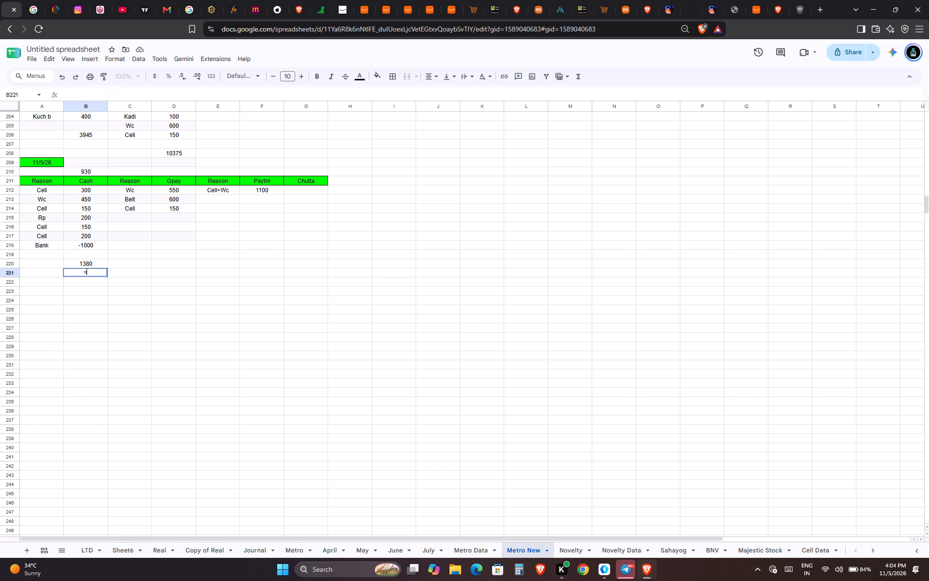
key(Up)
key(minus)
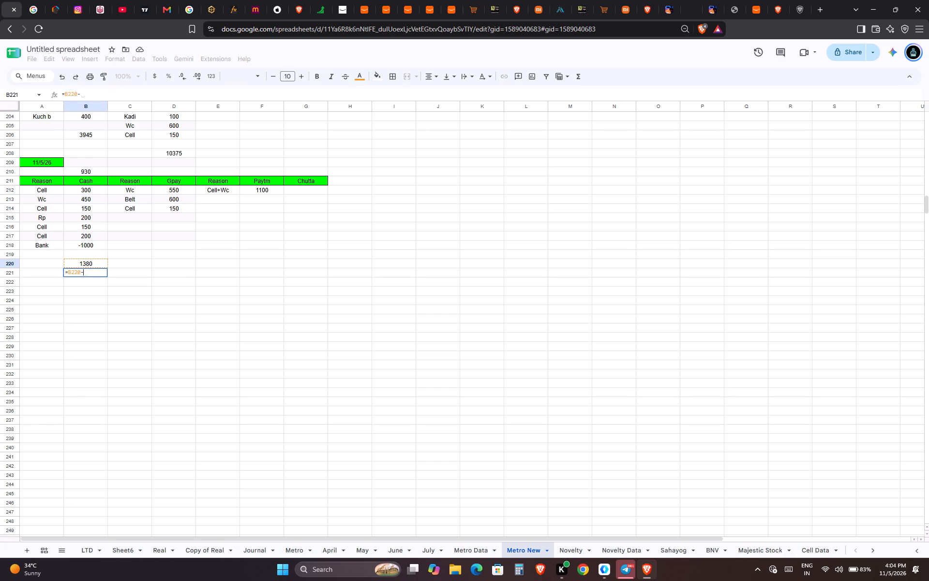
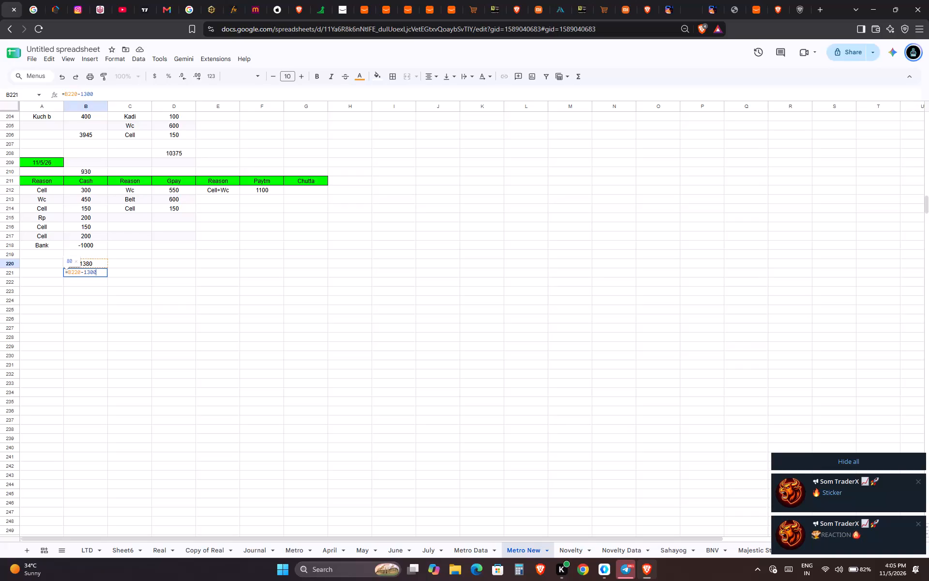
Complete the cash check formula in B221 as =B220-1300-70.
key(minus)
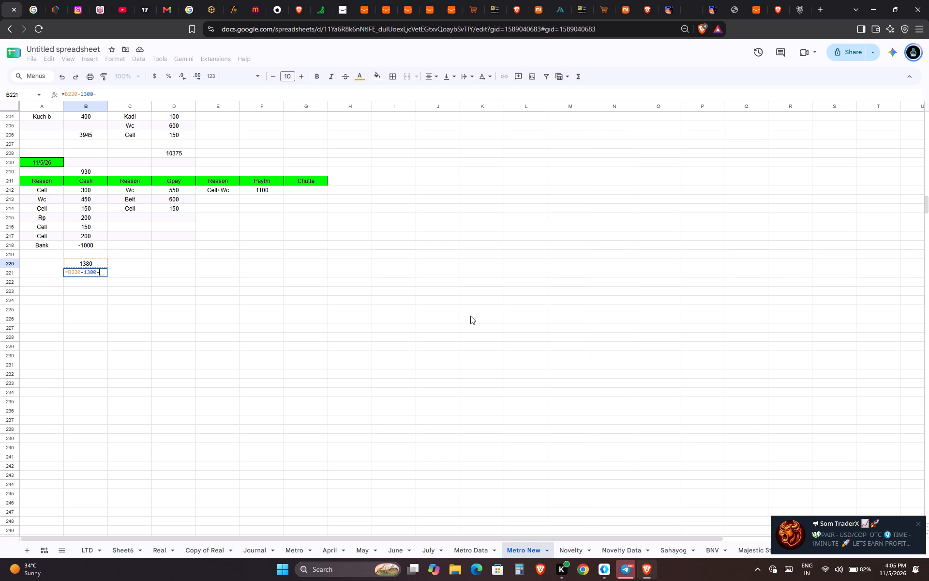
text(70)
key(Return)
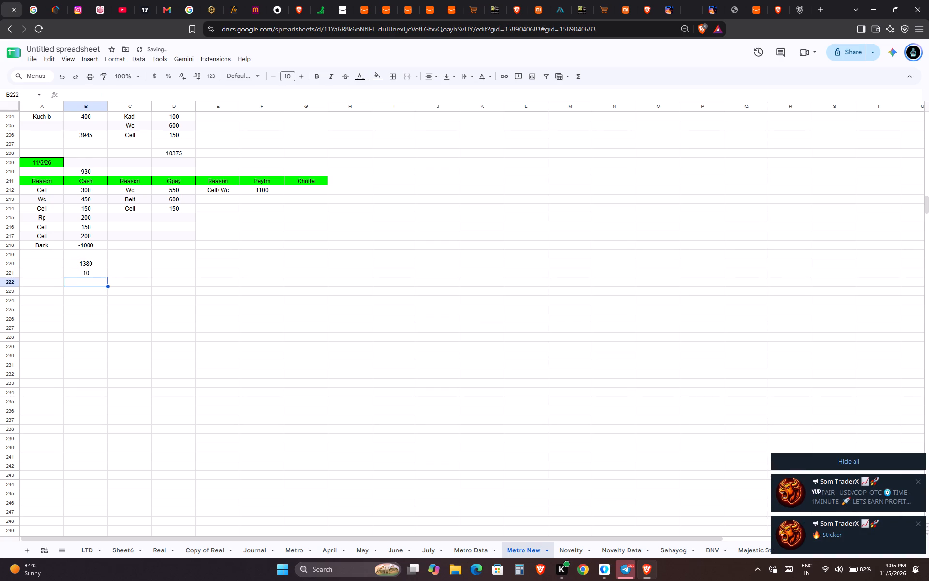
Add a cash entry in row 219 with the reason Donation and the amount -10.
key(Left)
key(Up)
key(Up)
key(Up)
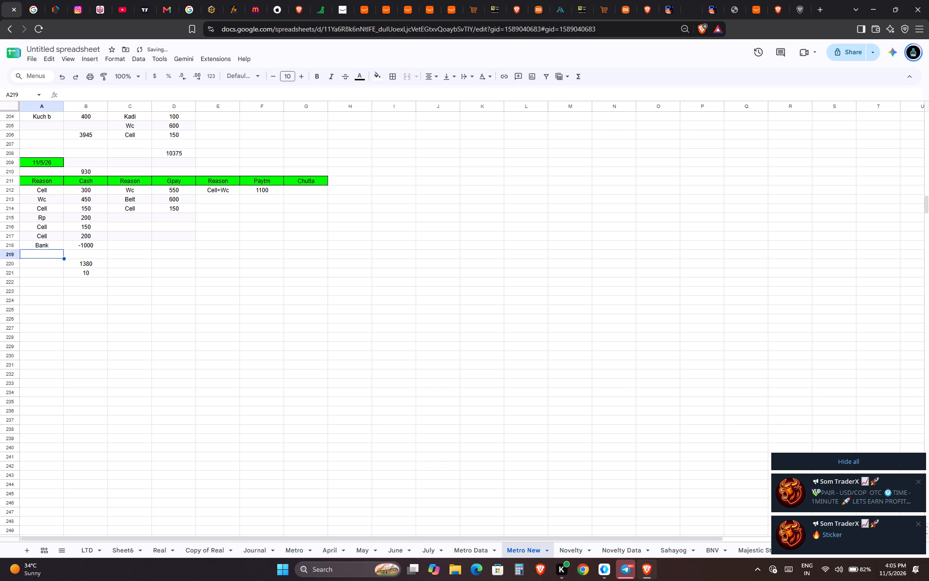
text(Donation)
key(Tab)
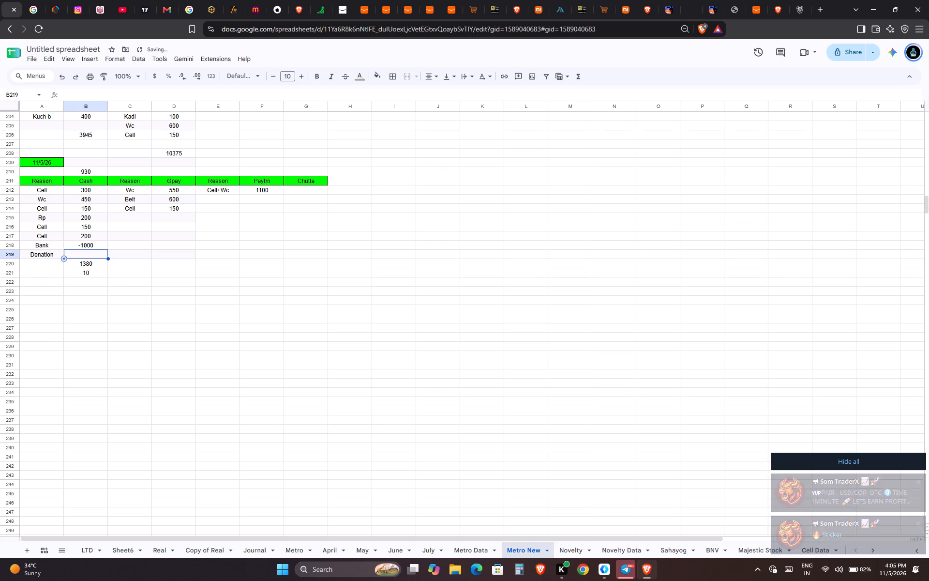
text(-10)
key(Return)
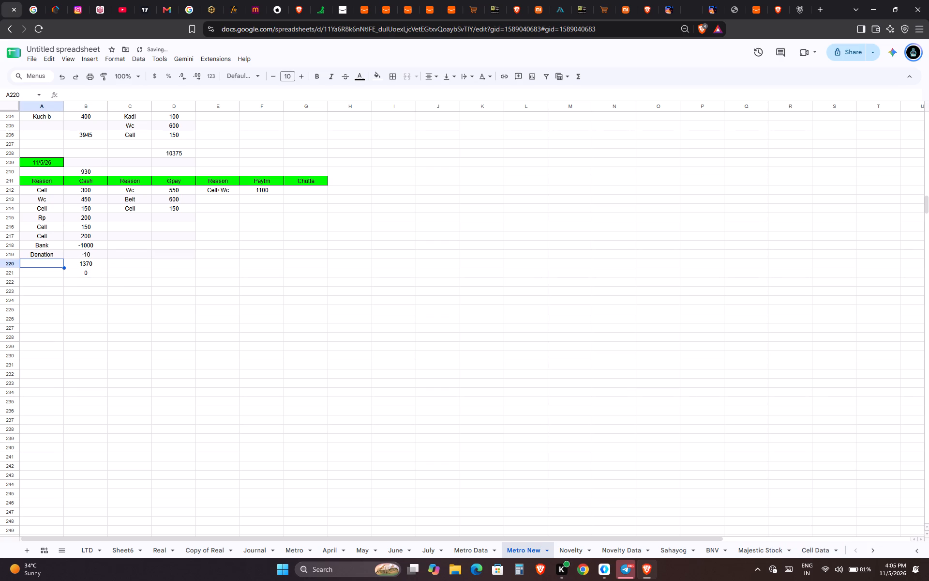
Clear the temporary cash check formulas from B220:B221 and save the spreadsheet.
key(Right)
key(shift+Down)
key(BackSpace)
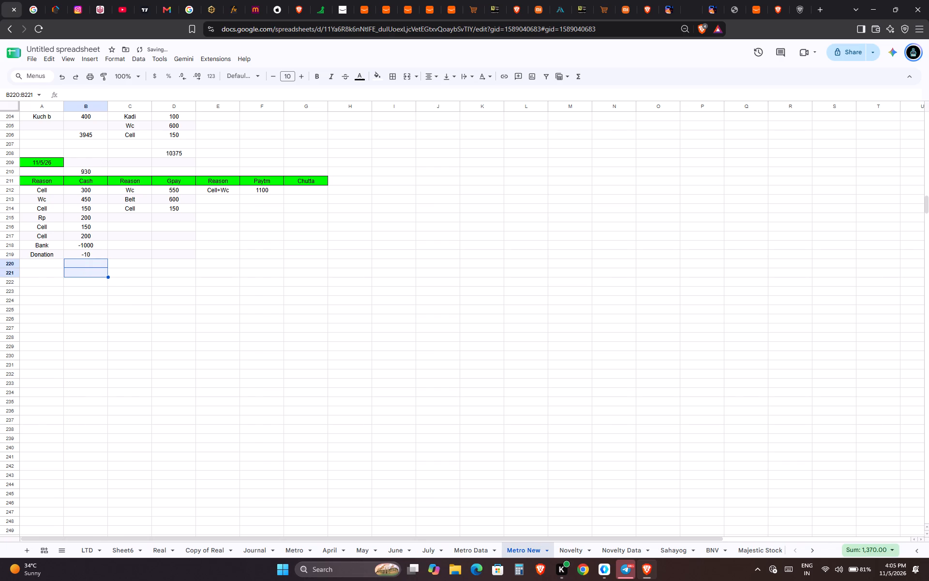
key(ctrl+s)
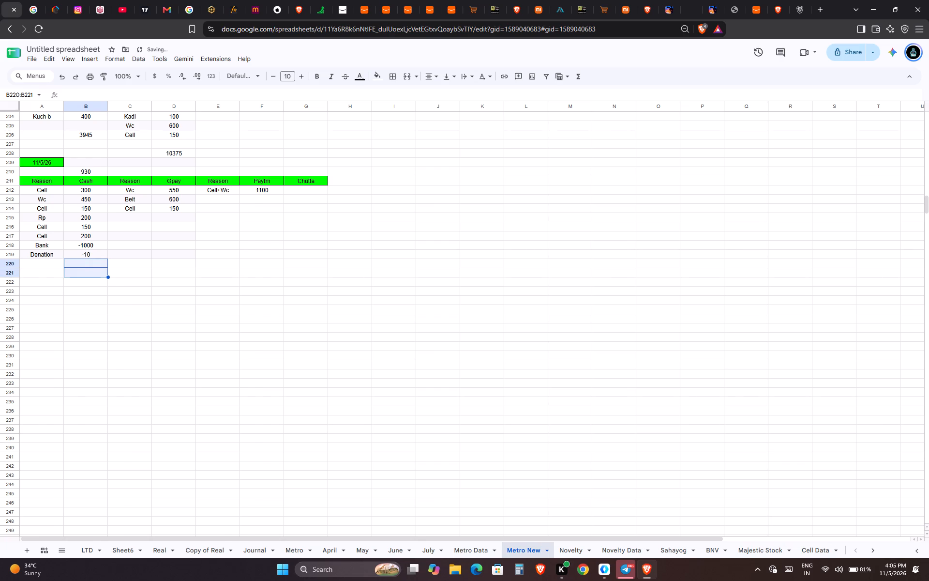
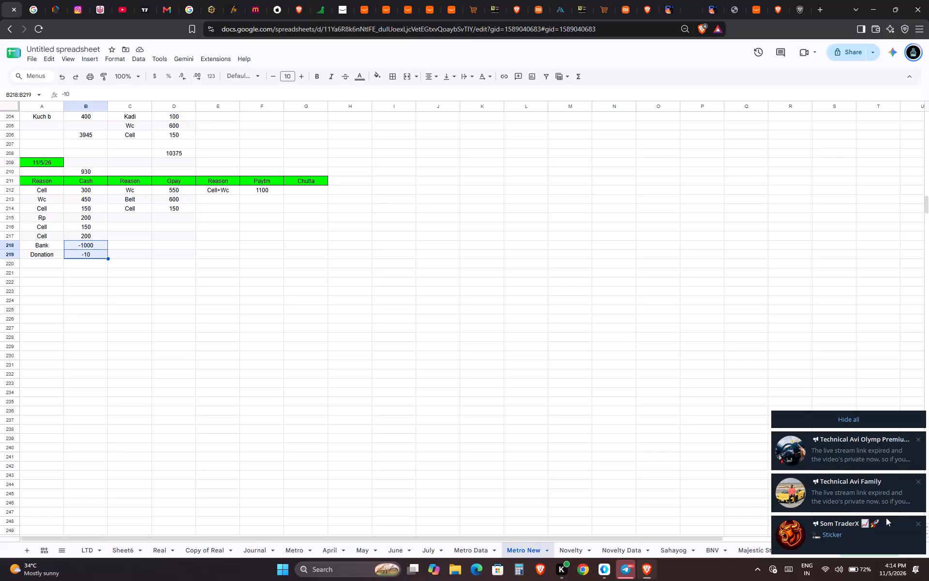
Open the Windows notification centre with the calendar to view the recent notifications and date.
click(905, 579)
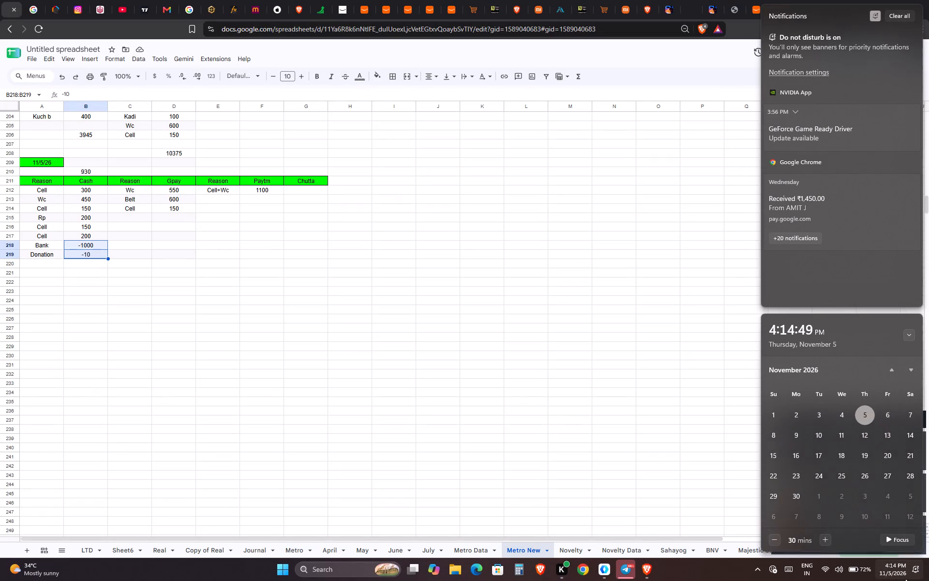
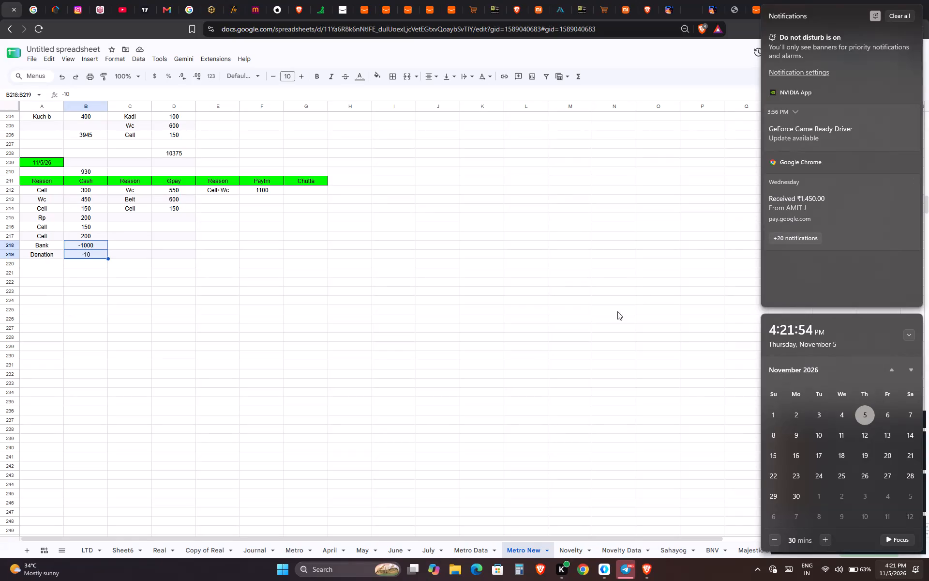
Return to the sheet and add a cash entry of 180 with the reason Glass in row 220, below Donation.
click(382, 286)
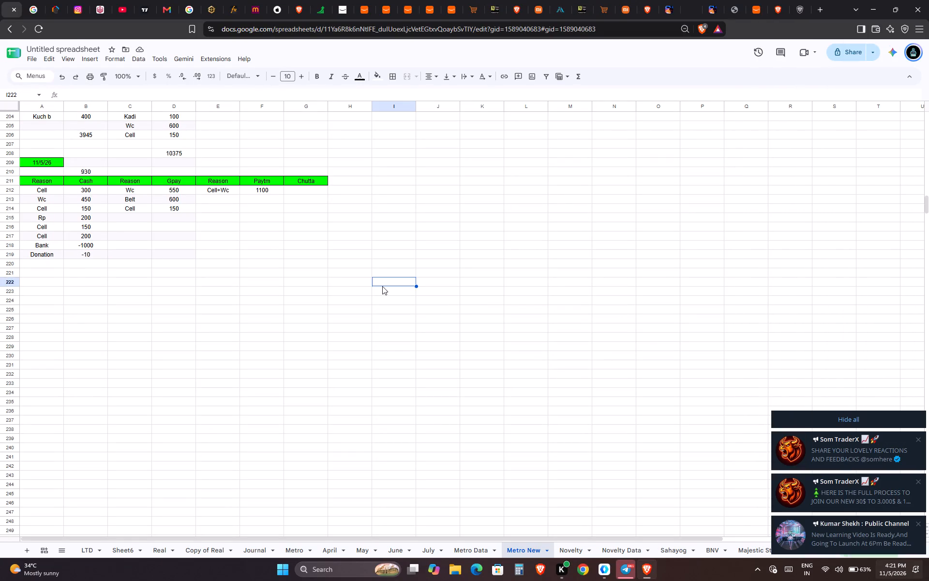
click(42, 255)
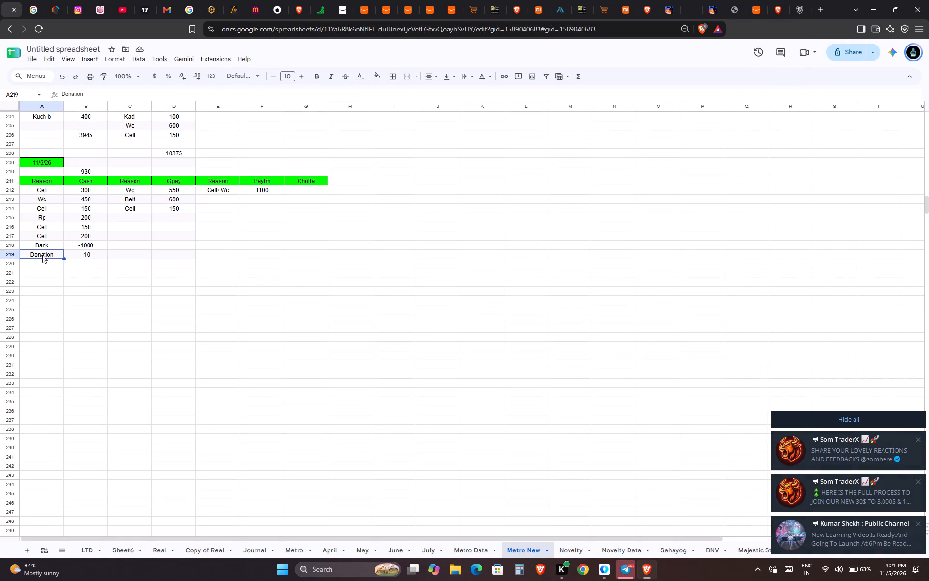
key(Down)
text(Glass)
key(Tab)
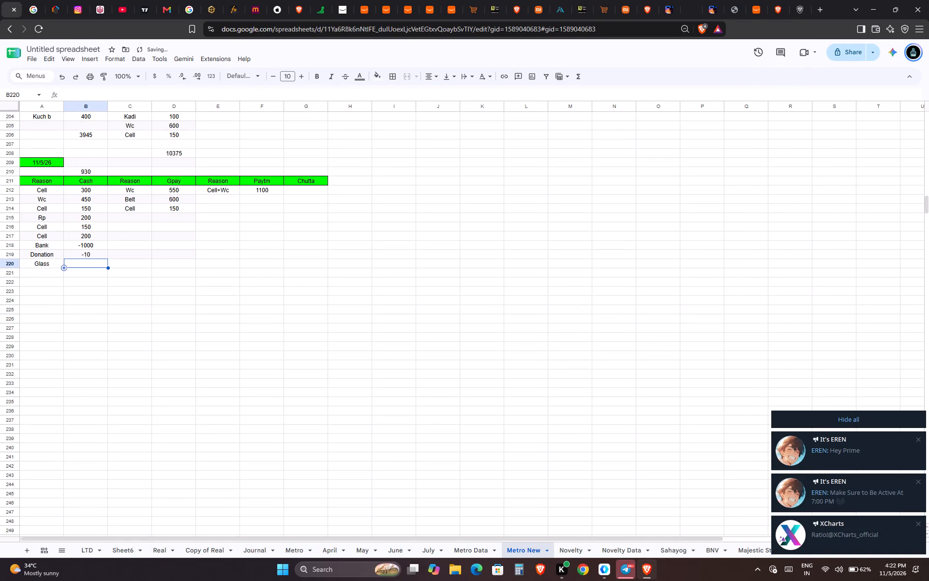
text(180)
key(Return)
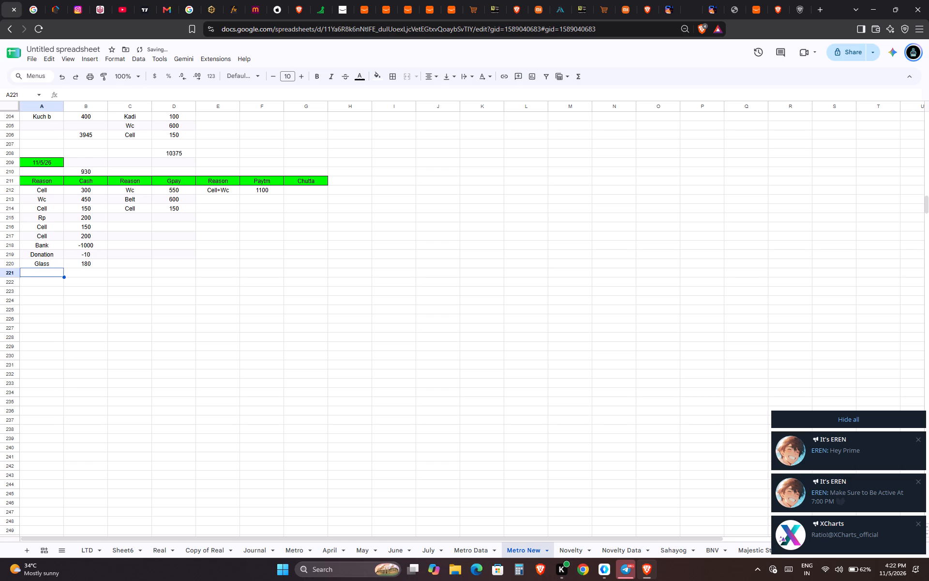
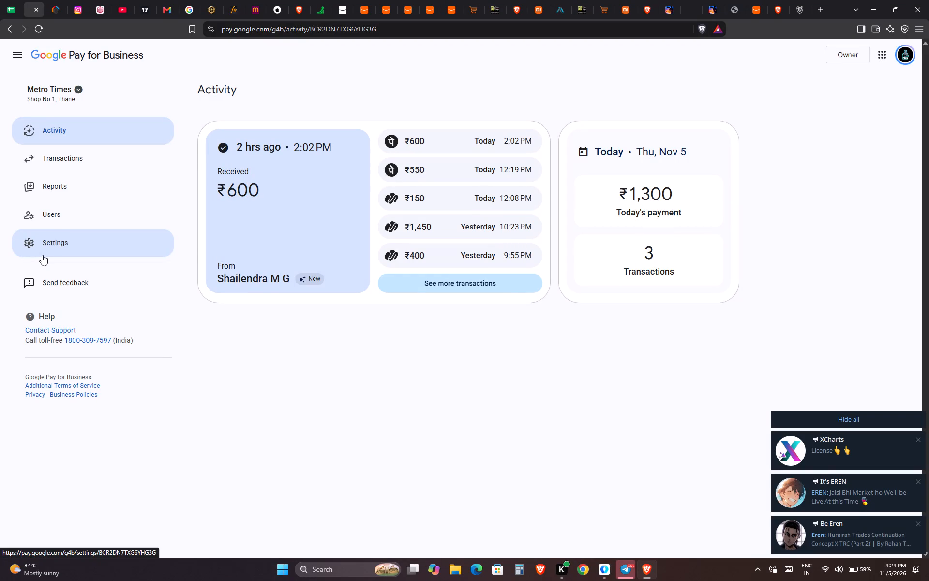
Switch from the Google Pay for Business activity page back to the Metro New sheet with the 11/5/26 entries.
key(ctrl+shift+Tab)
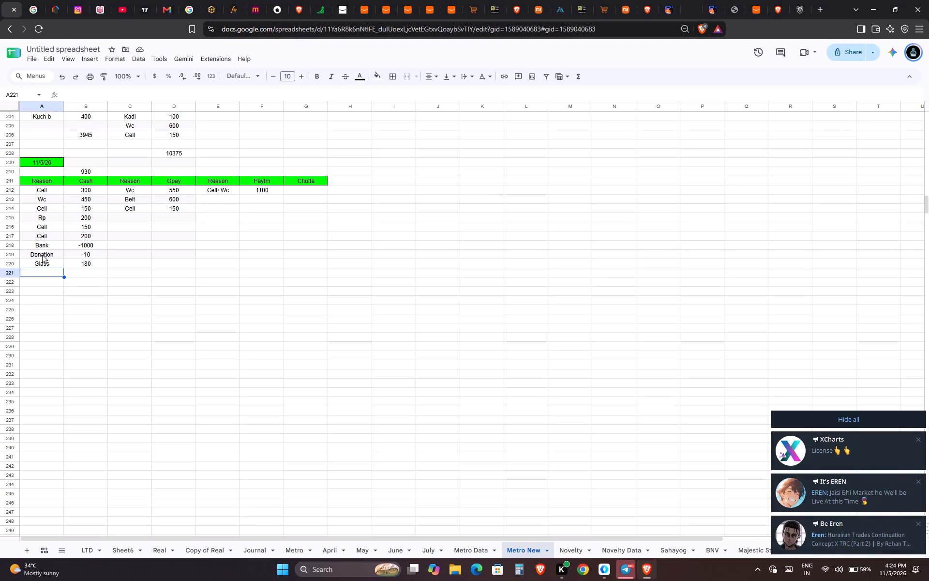
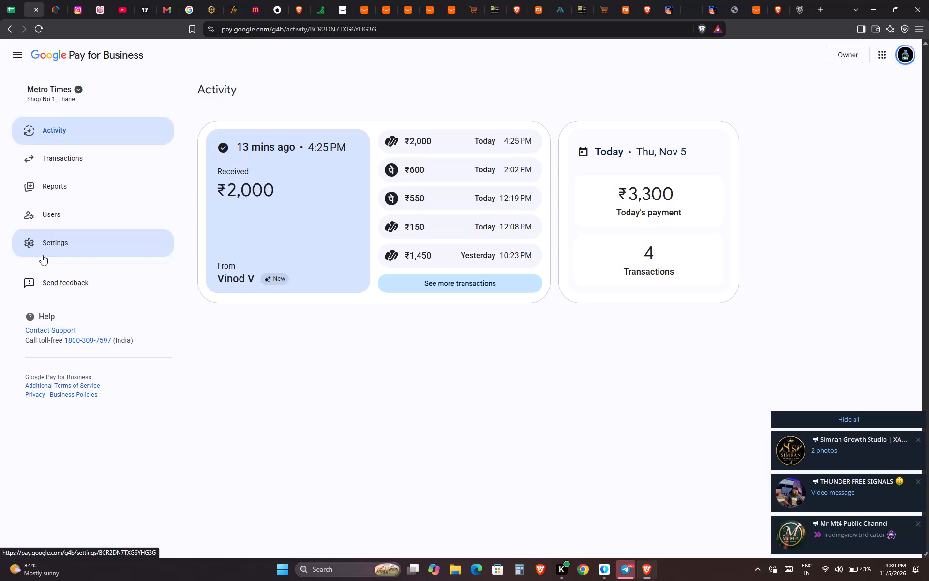
Reload the Google Pay for Business activity page to check for the latest payments.
key(F5)
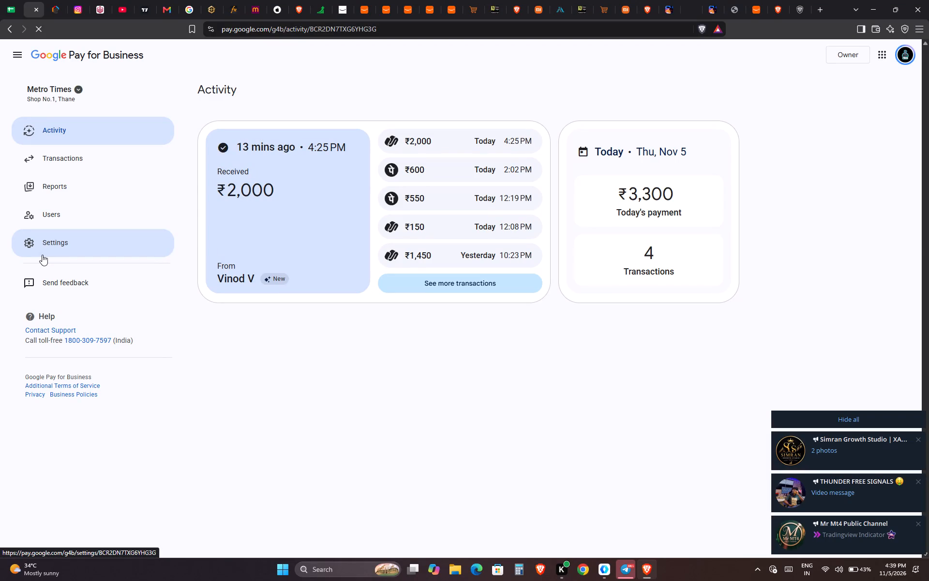
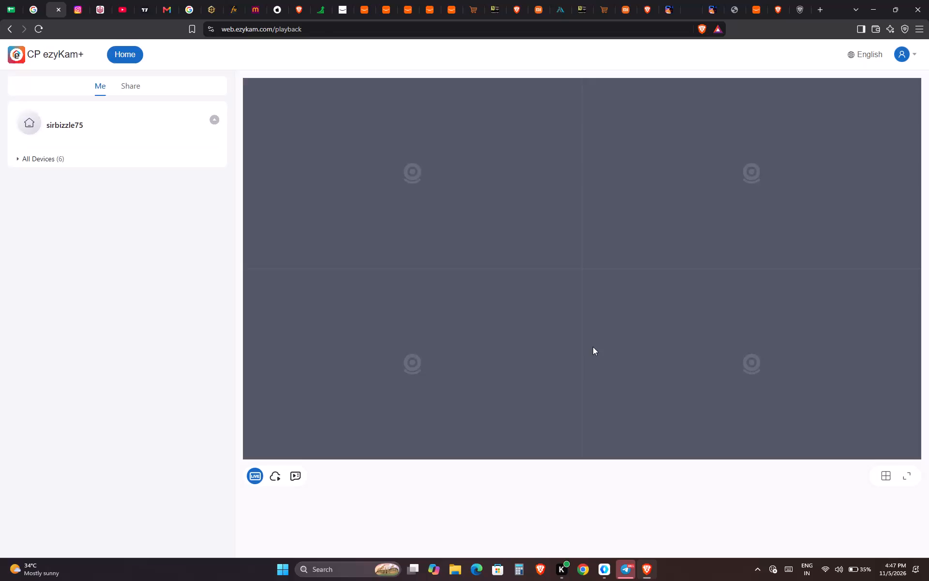
Return to the Metro New sheet and enter Rp as the reason for two new Gpay entries below the 11/5/26 Cell entry.
key(ctrl+shift+Tab)
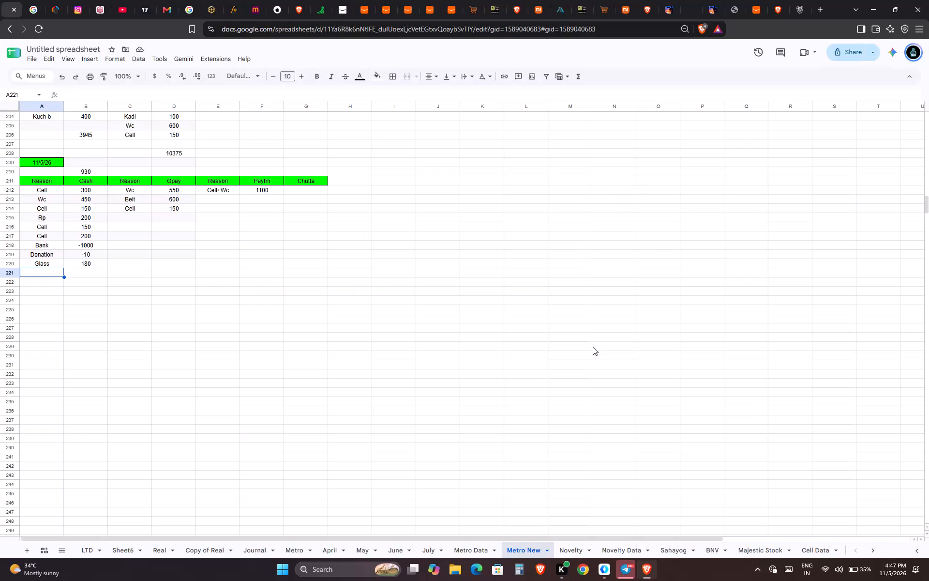
key(Right)
key(Right)
key(ctrl+Up)
key(Down)
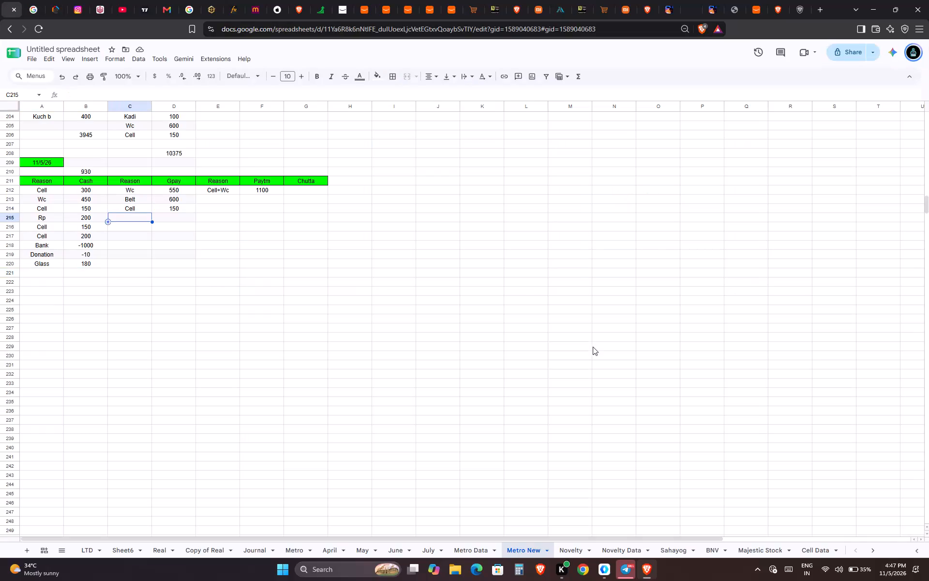
text(Rp)
key(Tab)
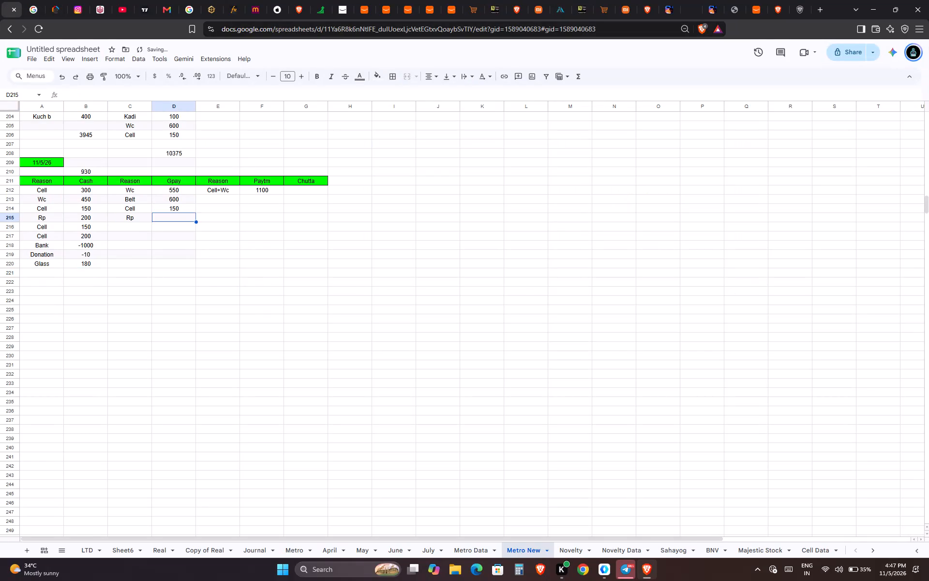
key(Down)
key(Left)
key(ctrl+d)
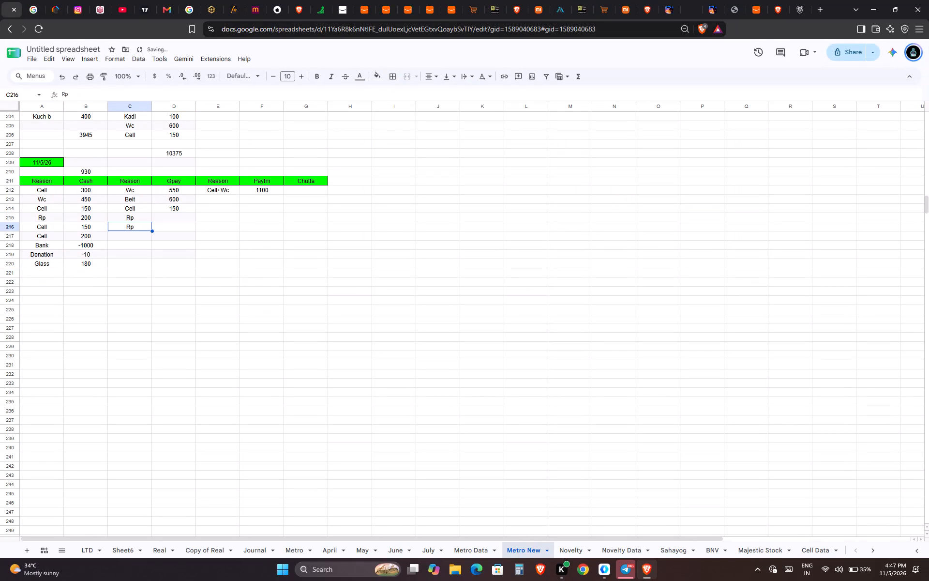
Enter Gpay amounts of 2000 and 300 for the two new Rp entries under 11/5/26.
key(Right)
key(Up)
key(Left)
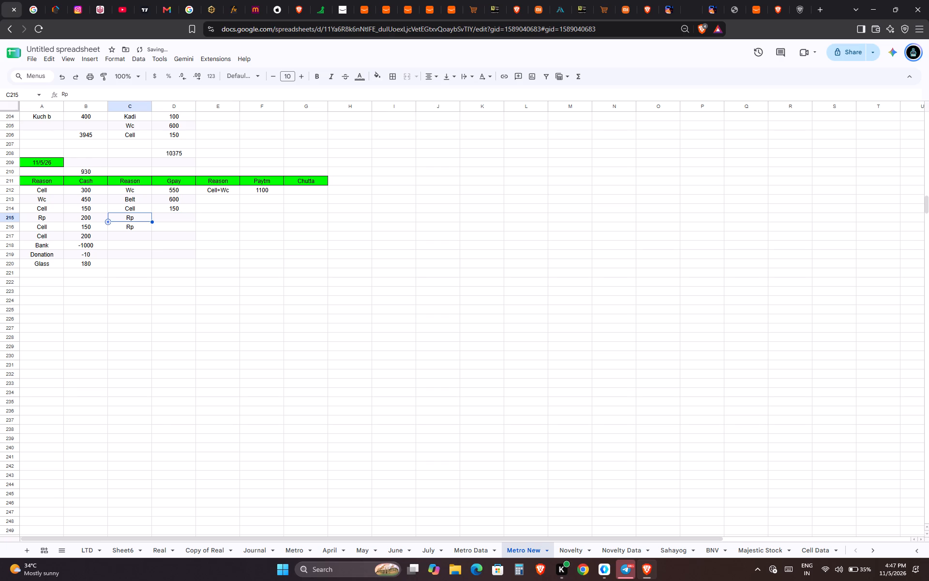
key(Right)
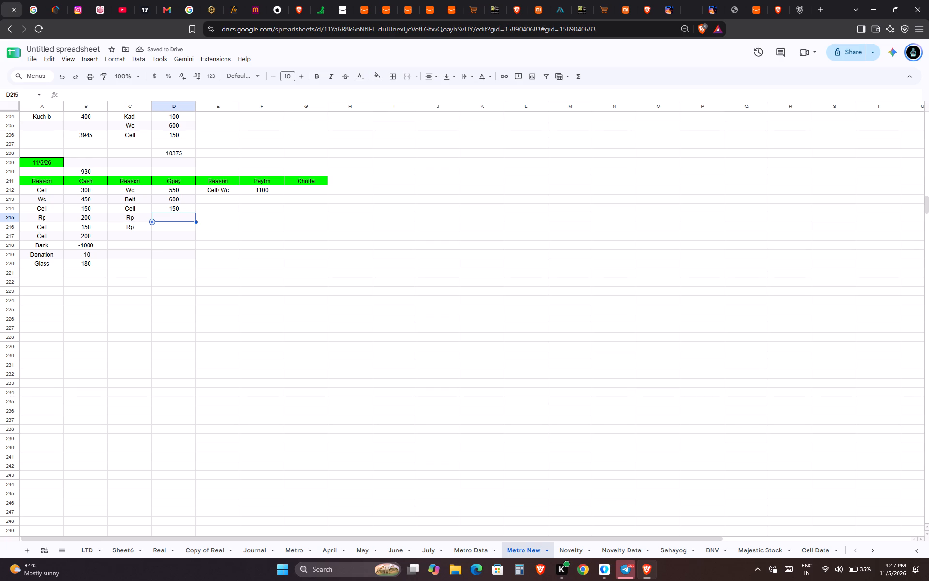
text(2000)
key(Down)
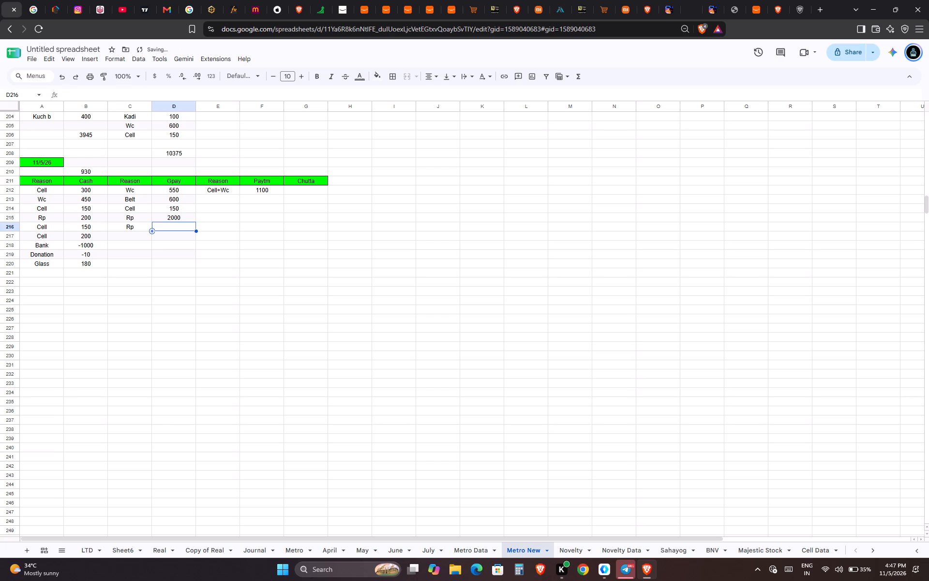
text(3000)
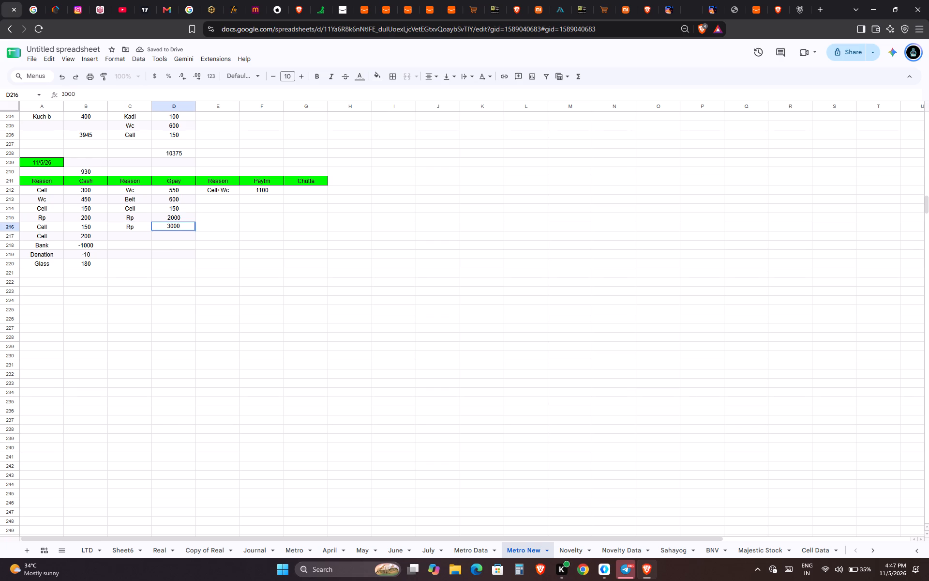
key(BackSpace)
key(Left)
Add a cash entry of 100 with the reason Watch below the Glass row under 11/5/26.
key(Left)
key(Left)
key(ctrl+Down)
key(Down)
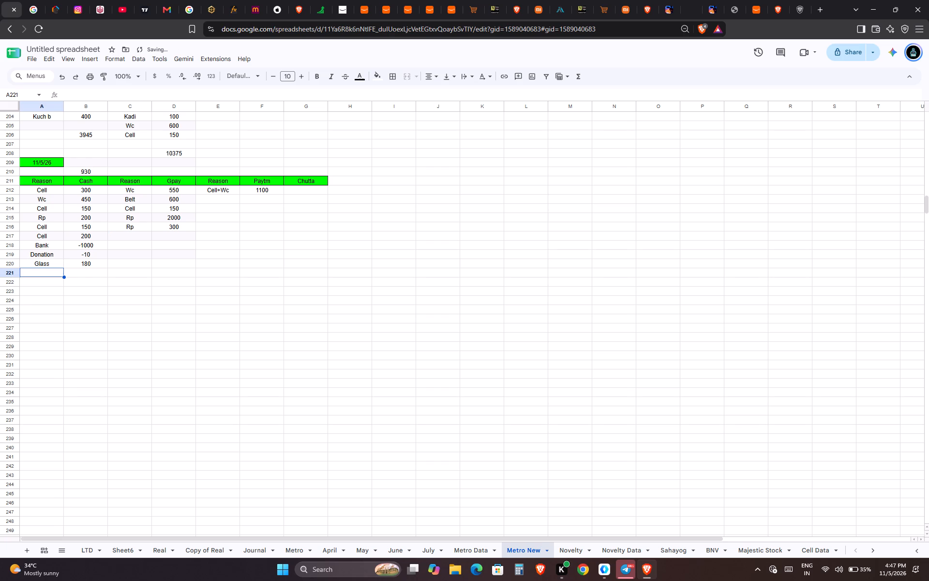
text(Watch)
key(Tab)
text(100)
key(Return)
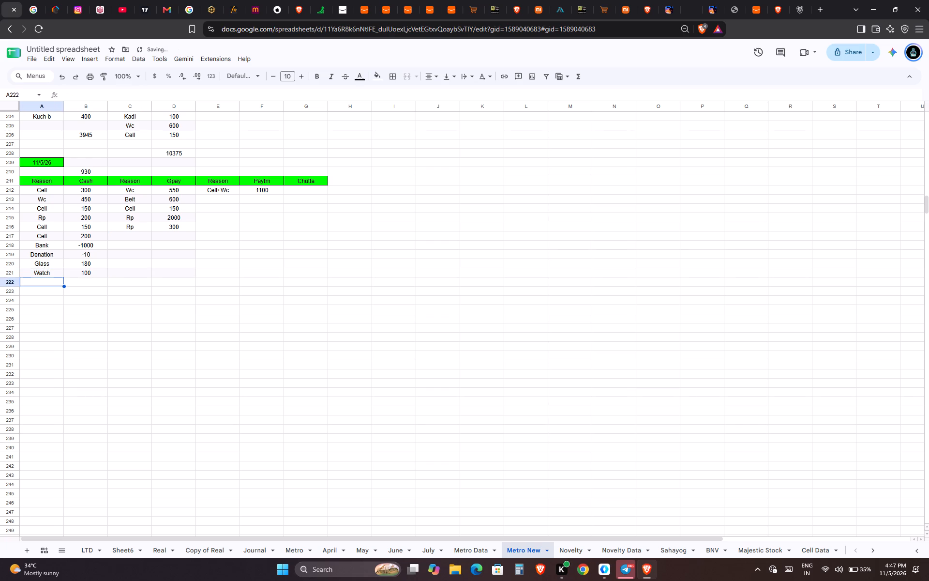
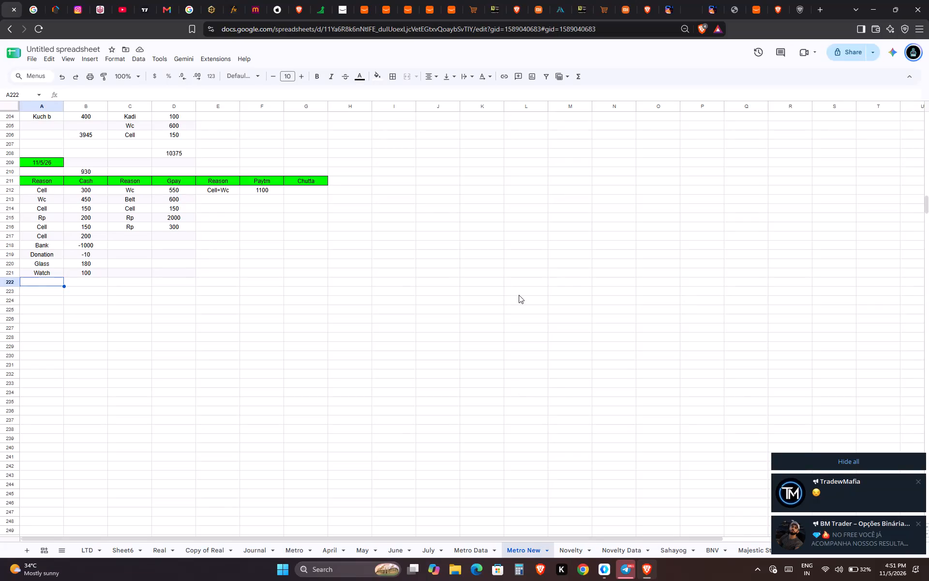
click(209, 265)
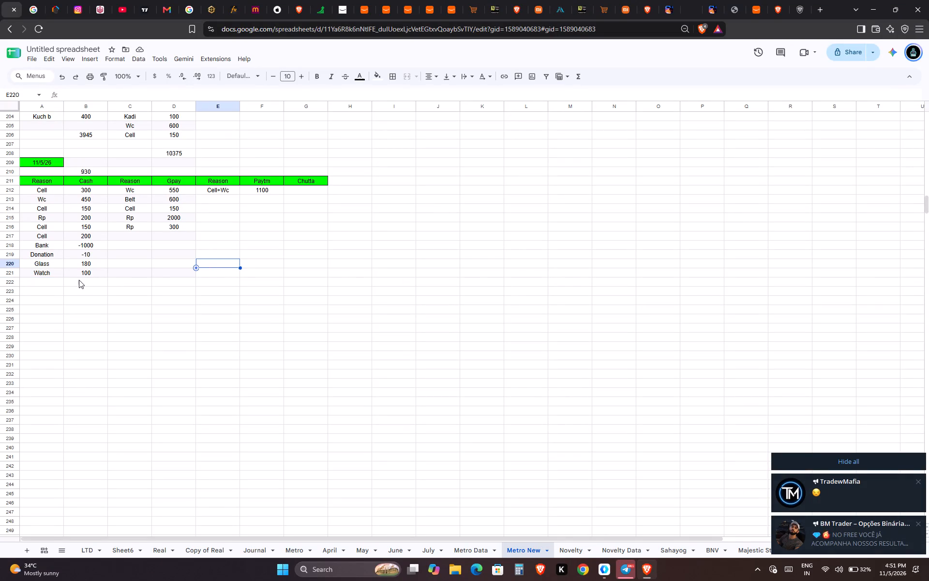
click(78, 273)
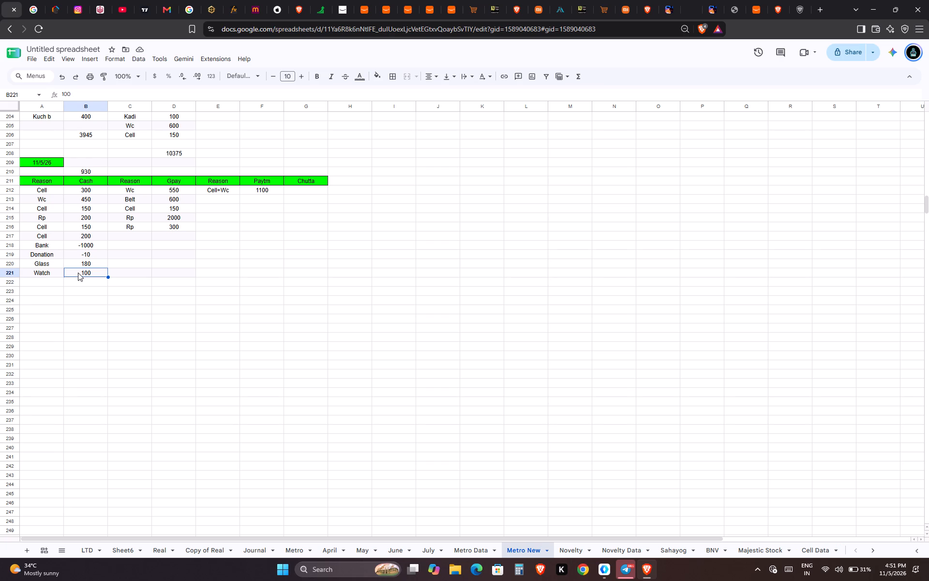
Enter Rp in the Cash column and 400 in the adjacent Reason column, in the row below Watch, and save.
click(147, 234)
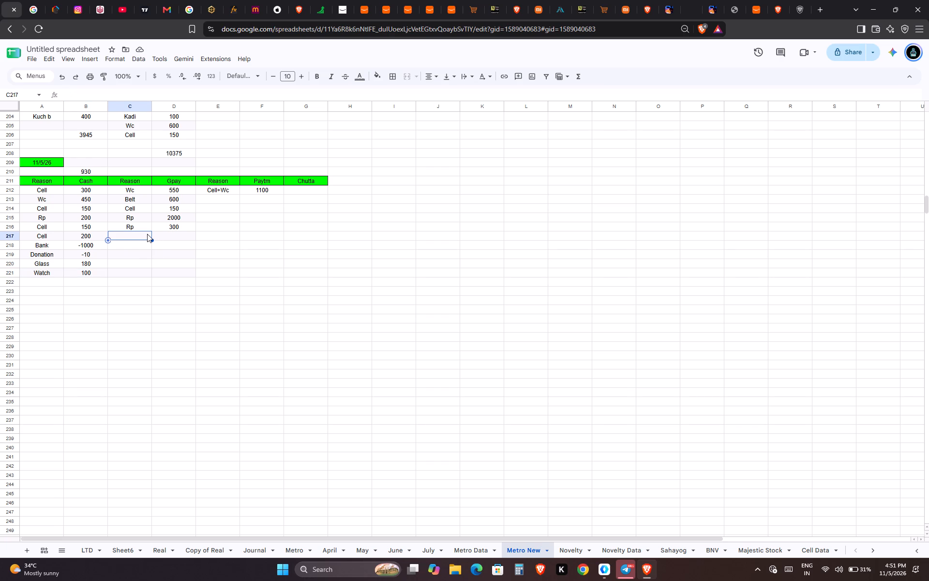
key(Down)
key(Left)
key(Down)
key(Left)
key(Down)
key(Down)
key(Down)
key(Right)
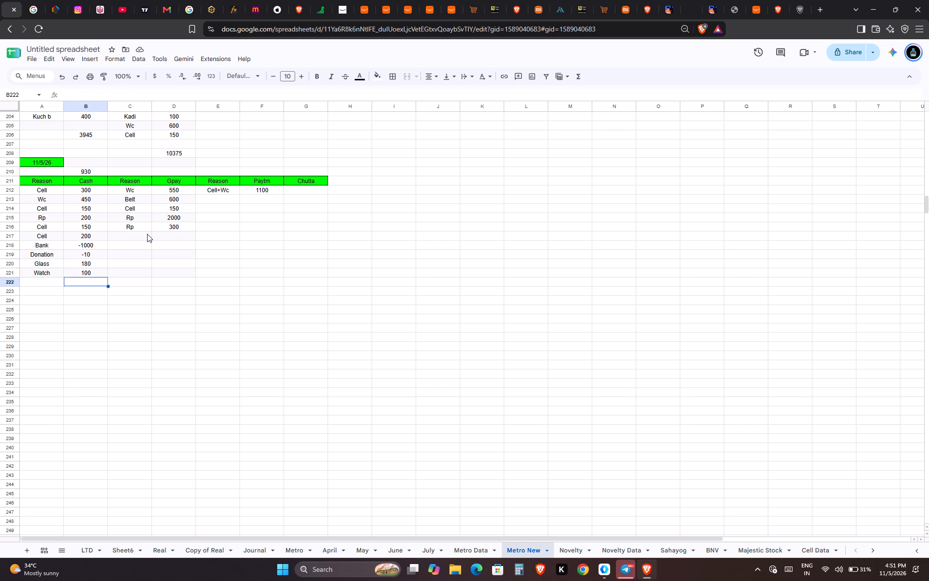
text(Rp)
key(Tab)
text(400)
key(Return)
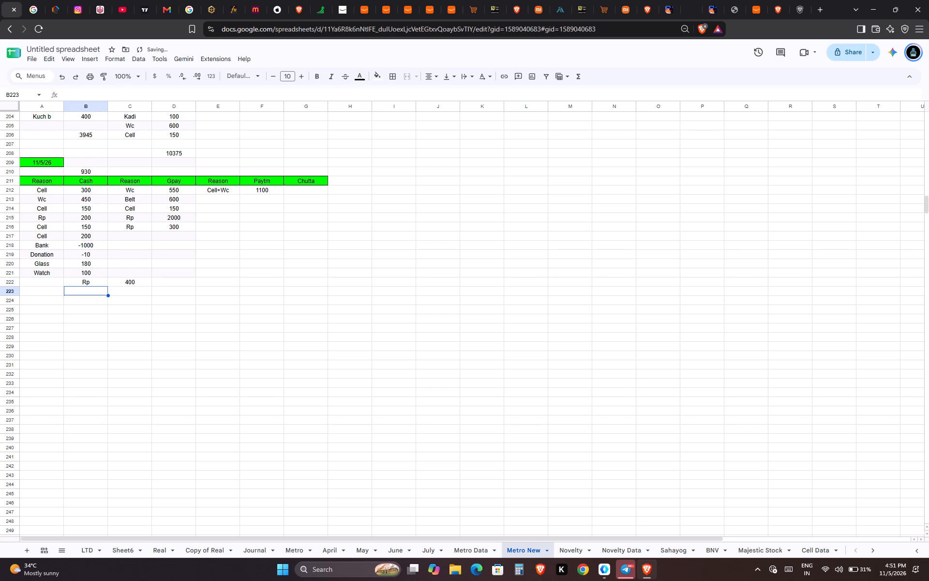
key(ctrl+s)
Shift the new entry below Watch into the correct columns, with reason Rp and cash 400, and clear the stray 400 beside it.
key(Left)
key(Up)
text(Rp)
key(Tab)
text(400)
key(Right)
key(BackSpace)
key(Left)
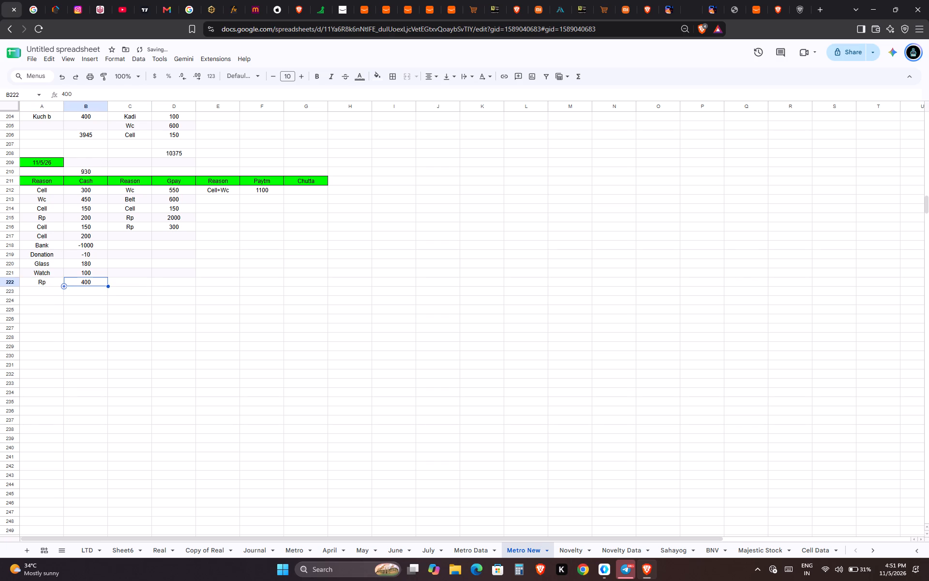
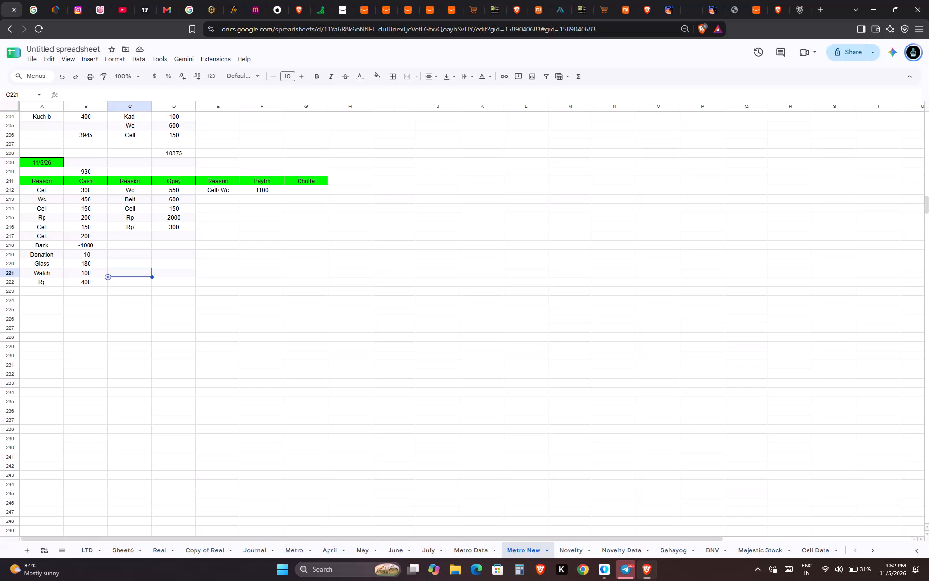
Add a Gpay entry below the last Rp entry in the 11/5/26 block, with reason Sw and amount 55.
key(ctrl+Up)
key(Down)
key(shift+s)
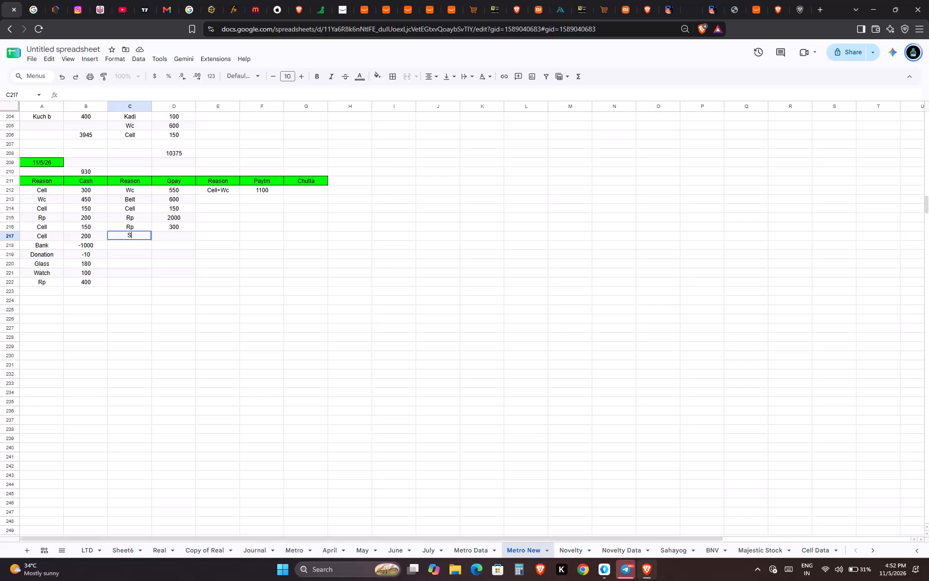
key(e)
key(BackSpace)
key(w)
key(Tab)
text(55)
key(Right)
key(Left)
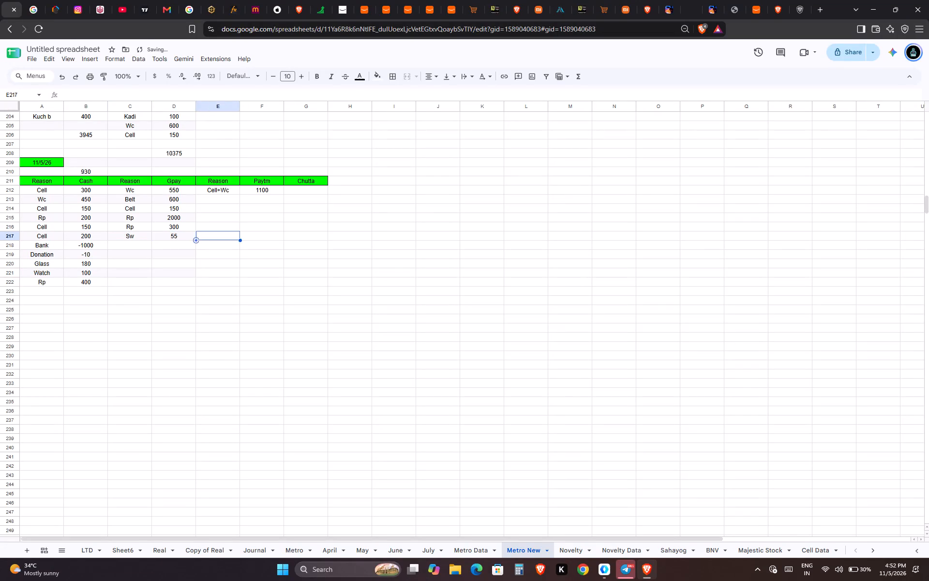
Check the sum of the 11/5/26 Gpay amounts, from Wc through Sw, against the Google Pay for Business tab.
key(ctrl+Tab)
key(ctrl+shift+Tab)
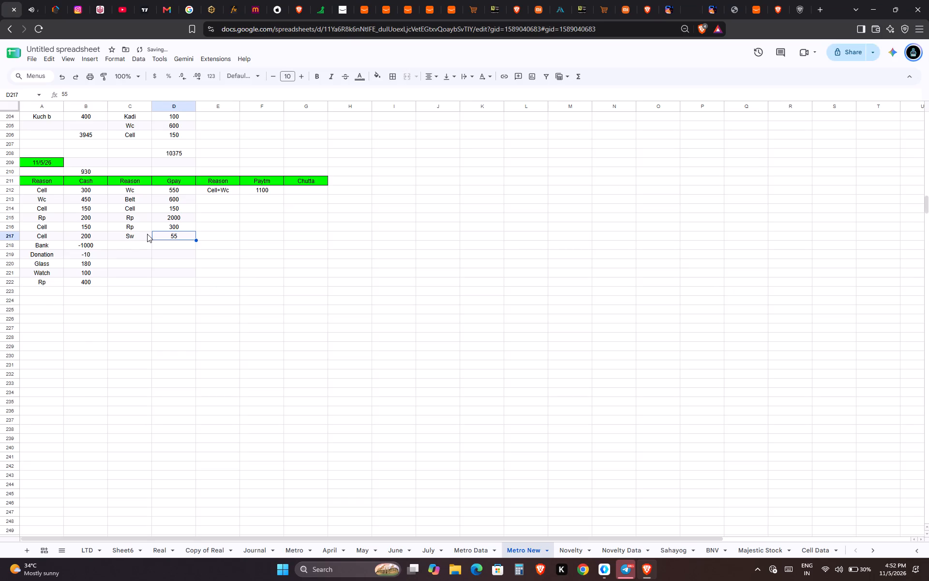
key(ctrl+Tab)
key(ctrl+shift+Tab)
key(ctrl+Down)
key(ctrl+Up)
key(ctrl+Up)
key(Down)
key(ctrl+shift+Down)
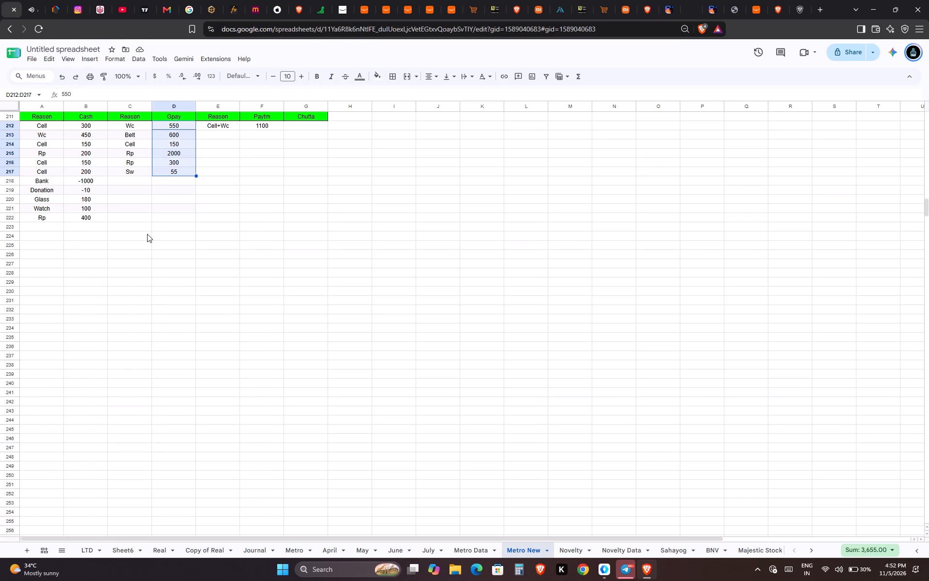
key(ctrl+Tab)
key(ctrl+shift+Tab)
key(ctrl+Left)
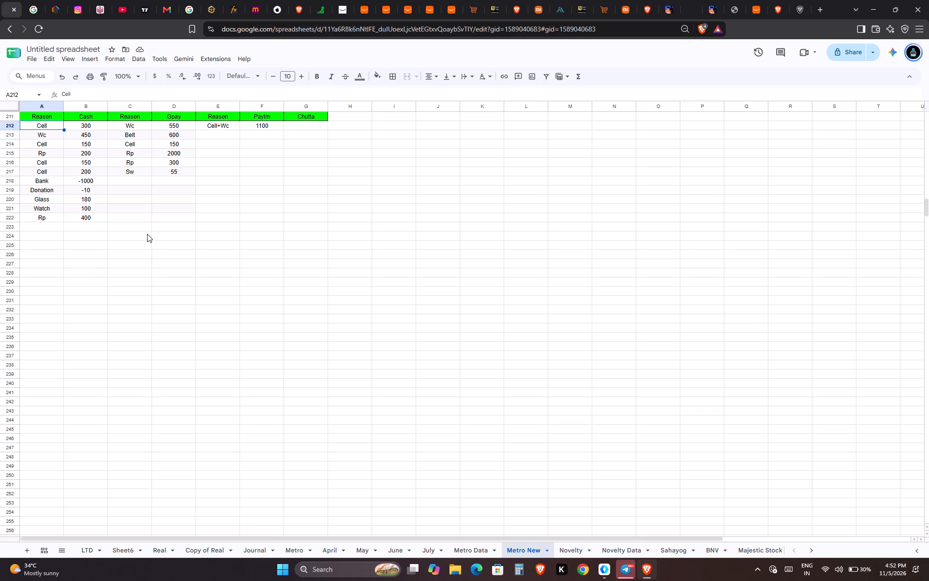
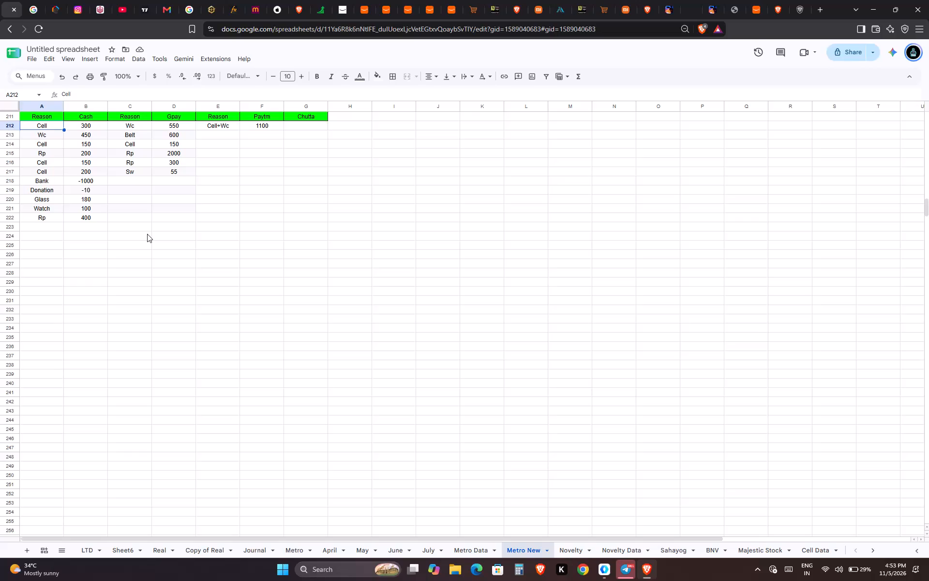
Add a cash entry below the last Rp entry in the 11/5/26 block, with reason Belt and amount 400, and save.
key(Down)
text(Belt)
key(Tab)
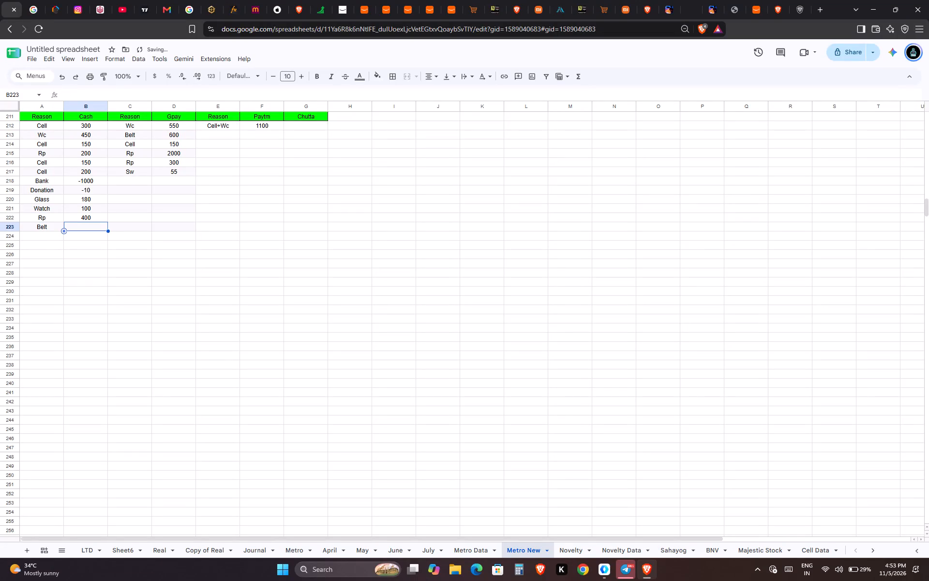
text(400)
key(Right)
key(Left)
key(ctrl+s)
Set the cash amount of the new Belt entry to 300 and save the sheet.
text(300)
key(Right)
key(Left)
key(ctrl+s)
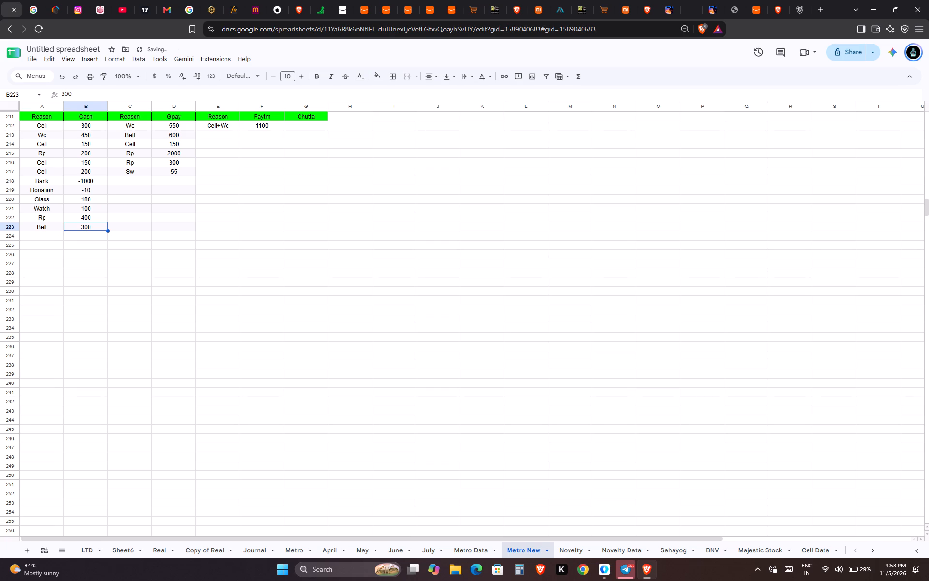
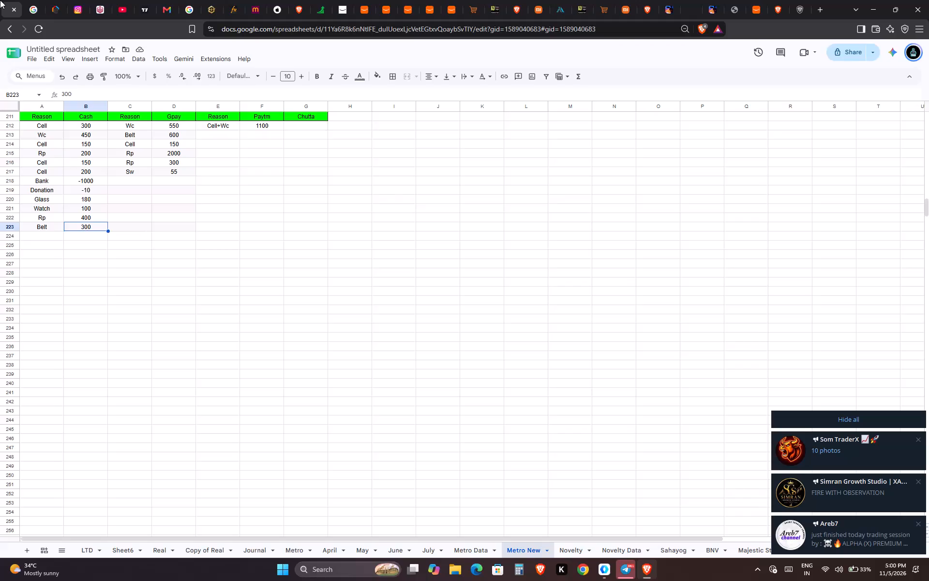
Switch to YouTube, leave the open movie for the home page, and browse the recommended videos.
click(117, 0)
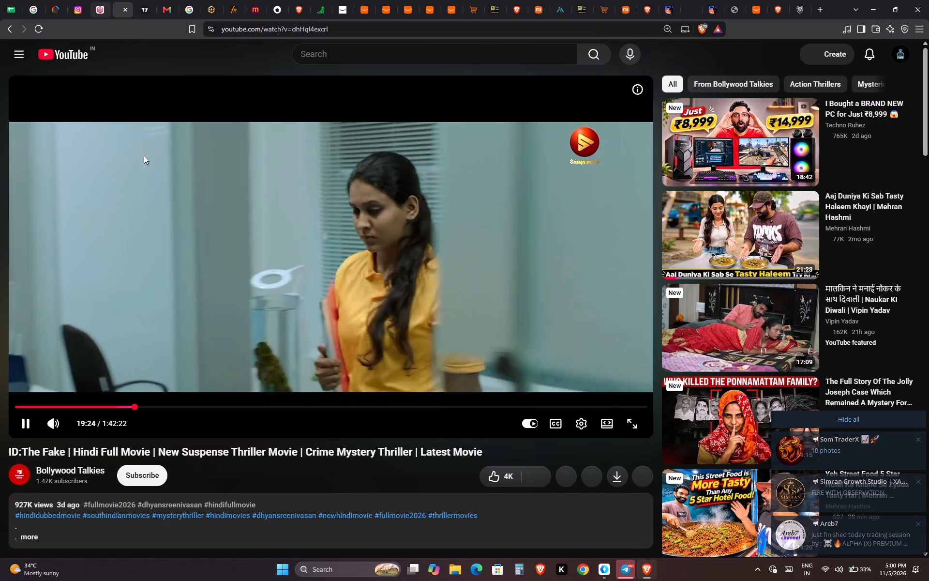
click(68, 52)
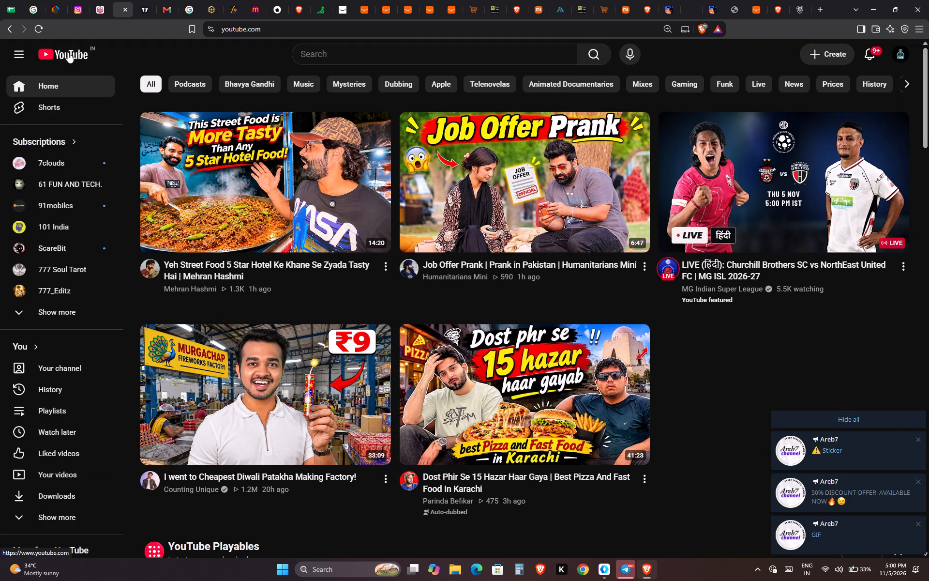
scroll(68, 52, down, 2)
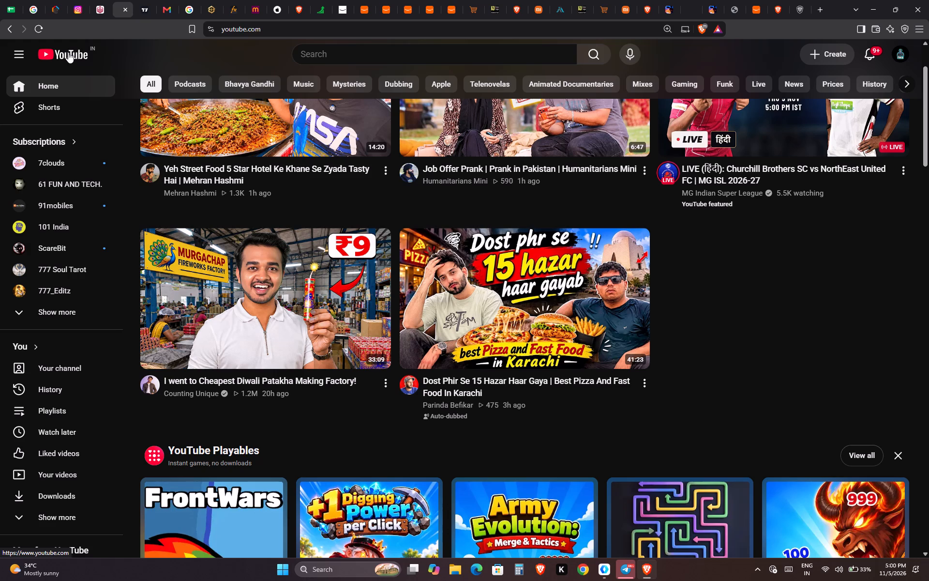
scroll(68, 52, down, 8)
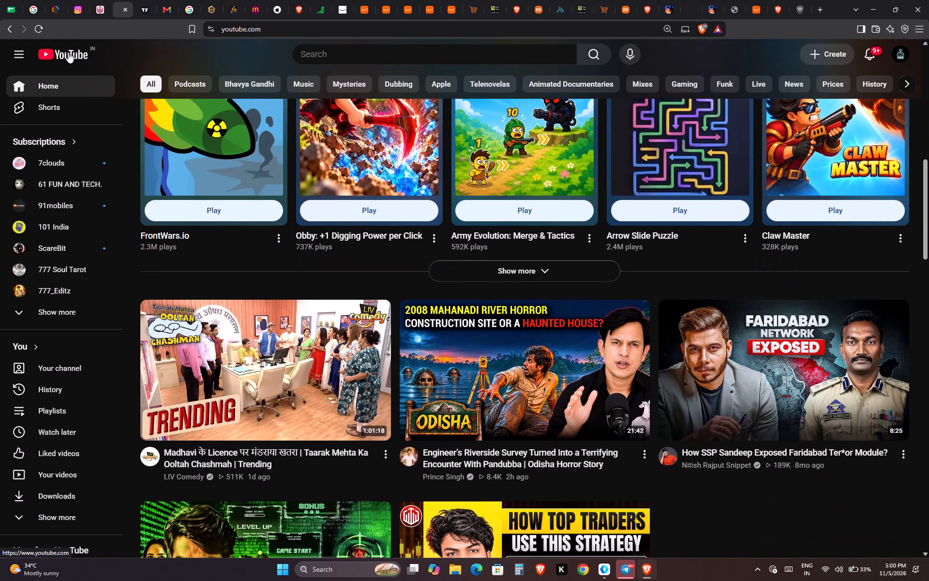